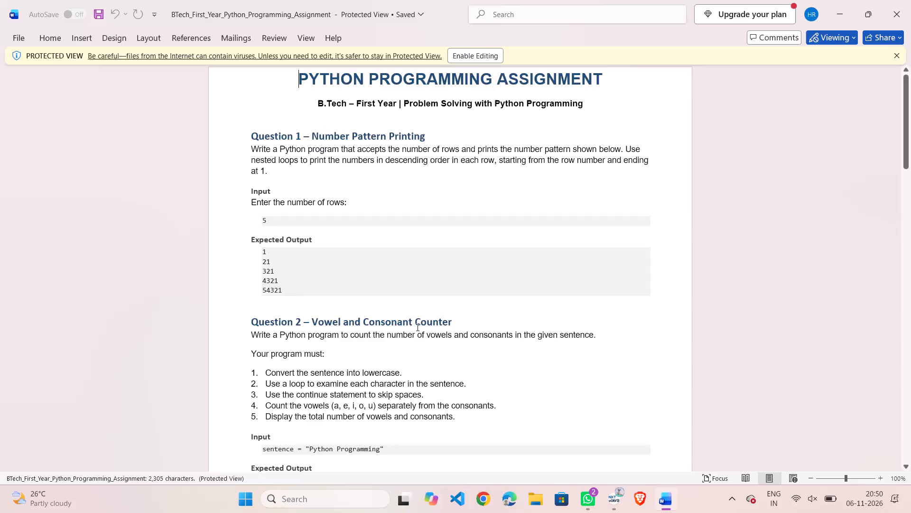
# Look through the Python programming assignment from Question 1 to the student marks output near the end.
pyautogui.scroll(-8, 417, 327)
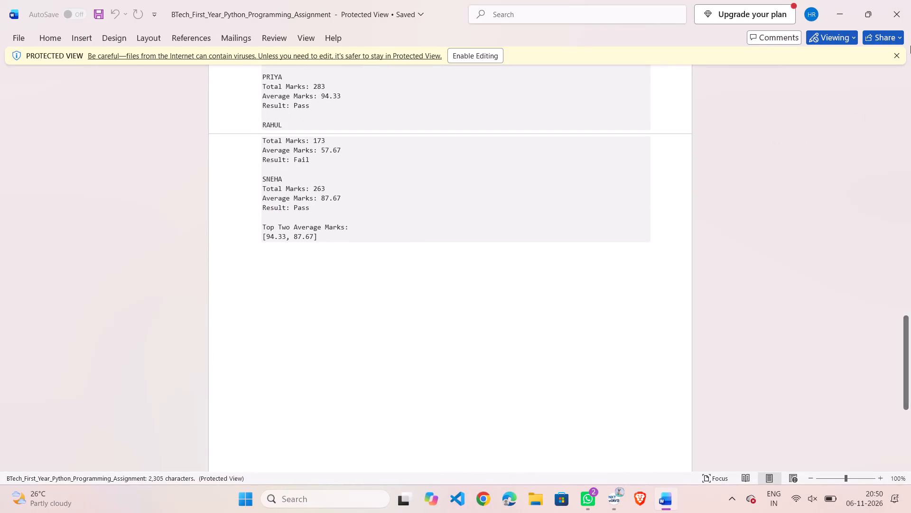
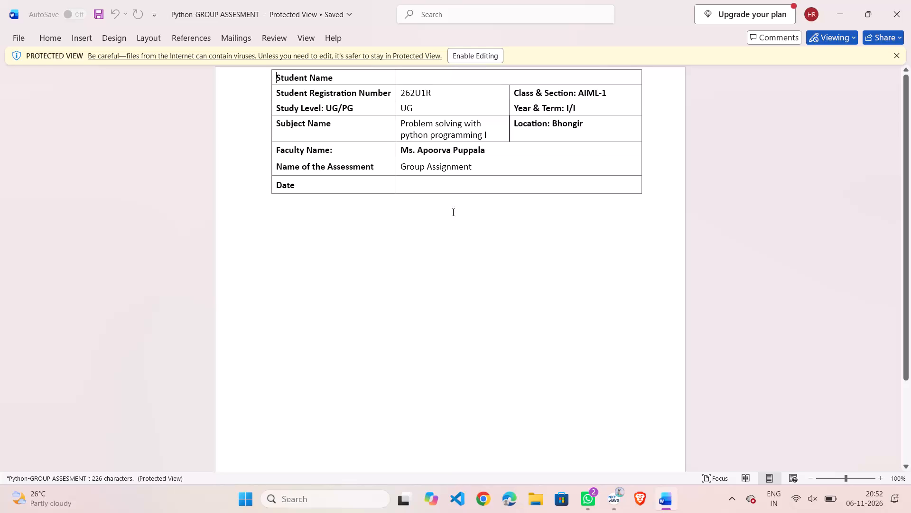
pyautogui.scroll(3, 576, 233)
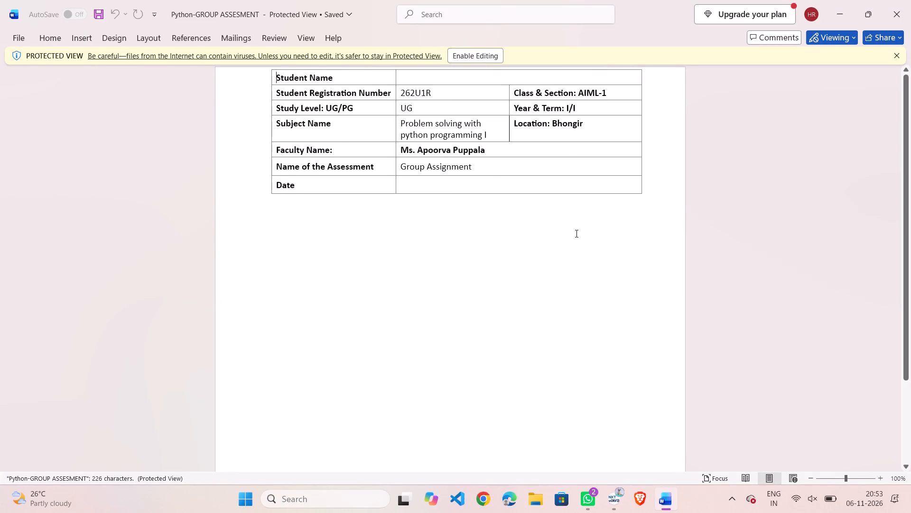
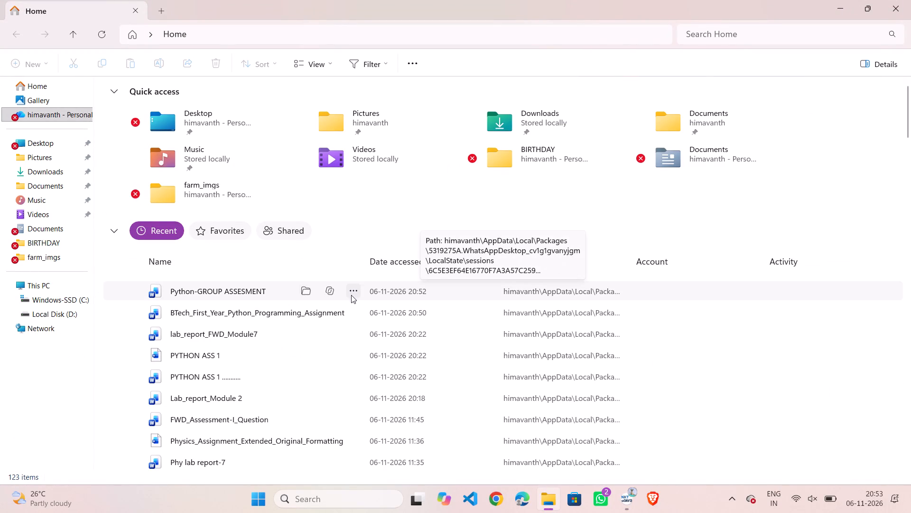
# Open the Python-GROUP ASSESMENT Word document from its containing folder, check its cover sheet table and close it.
pyautogui.doubleClick(309, 293)
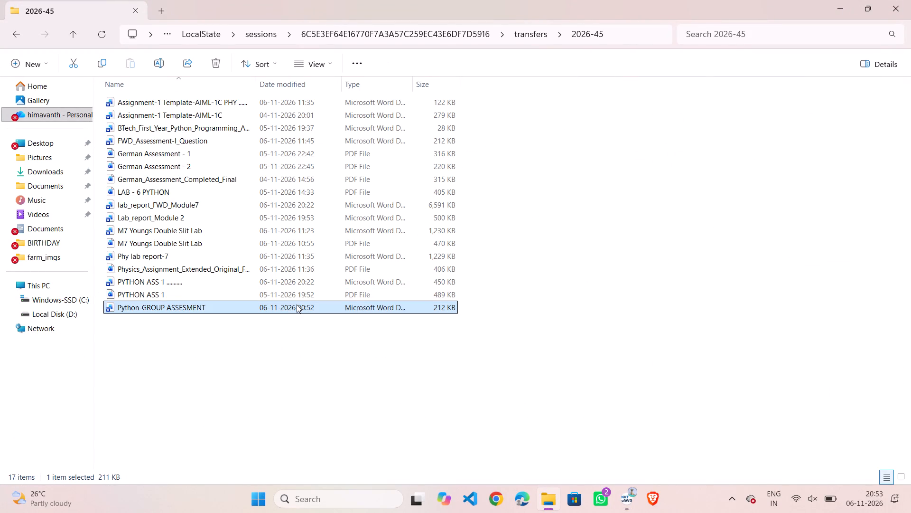
pyautogui.doubleClick(297, 304)
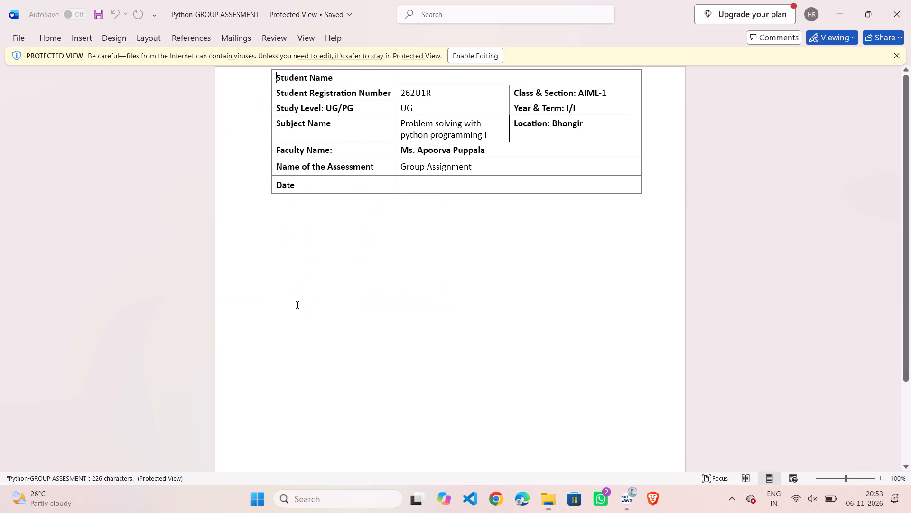
pyautogui.click(883, 23)
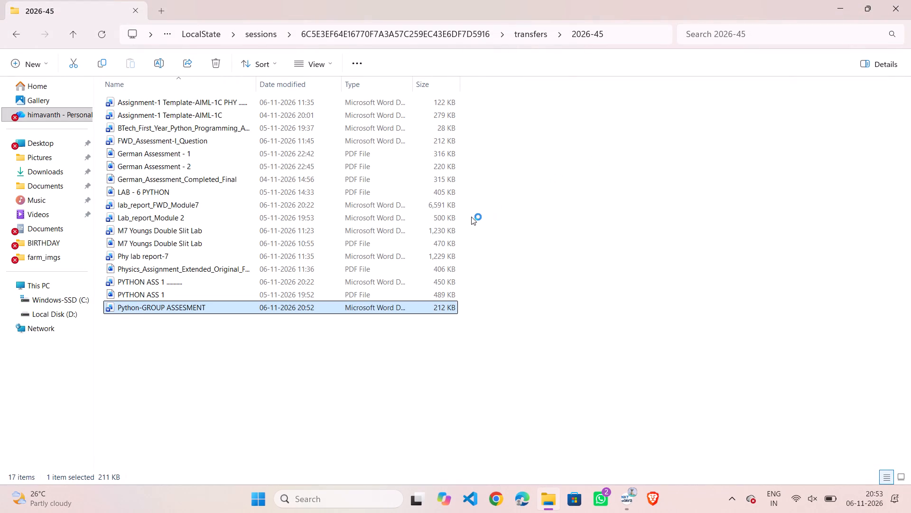
# Open the PYTHON ASS 1 Word document and look through its certificate, programs, output screenshots and questions.
pyautogui.doubleClick(309, 281)
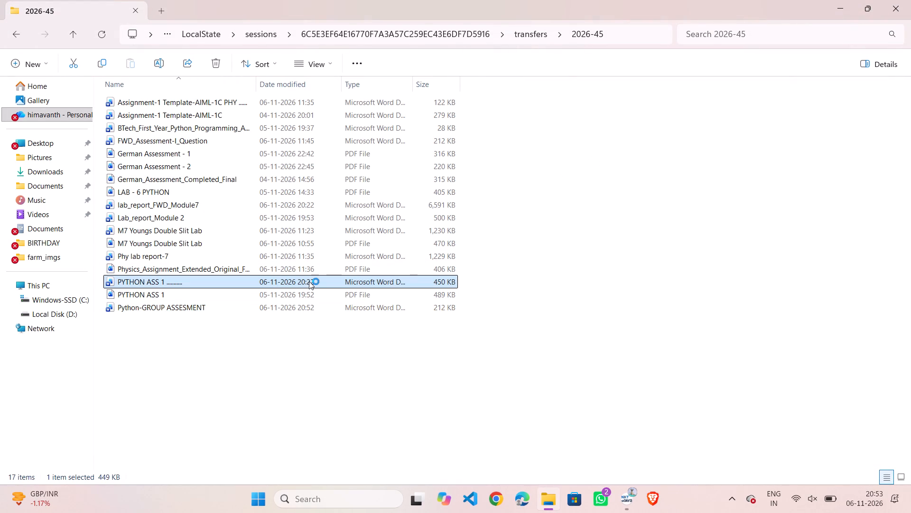
pyautogui.scroll(-6, 390, 339)
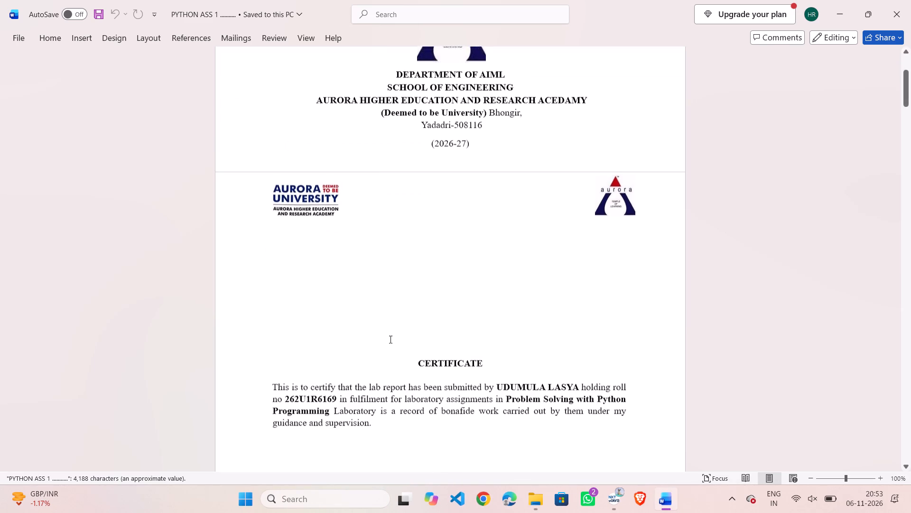
pyautogui.scroll(-14, 390, 339)
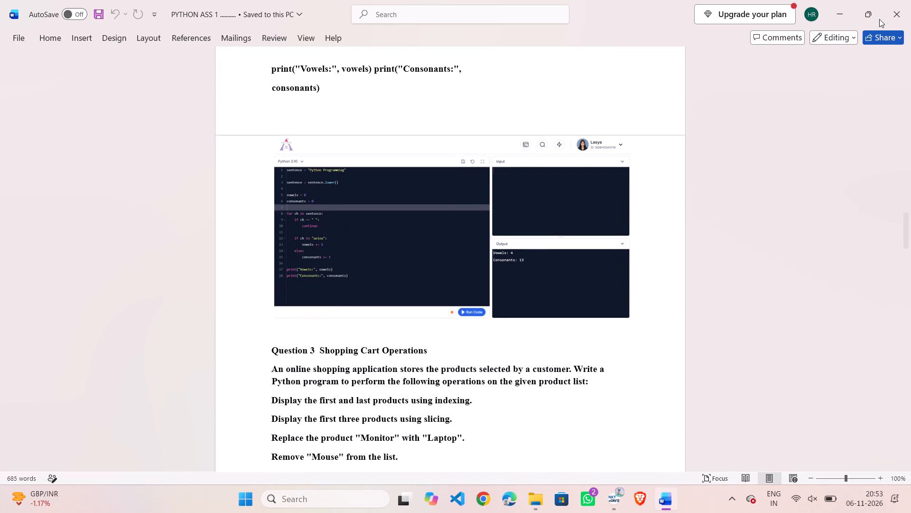
# Close the PYTHON ASS 1 document and start sharing its Word file, not the PDF, from the 2026-45 folder.
pyautogui.click(901, 14)
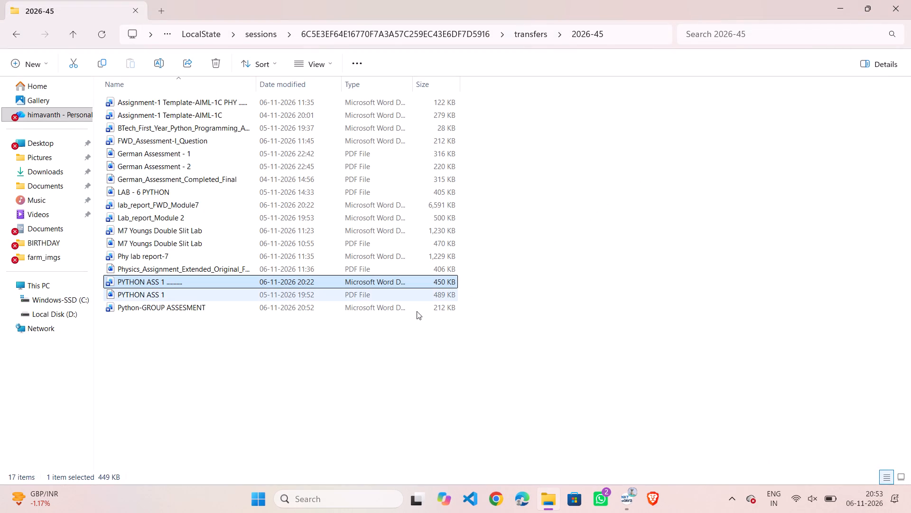
pyautogui.click(399, 296)
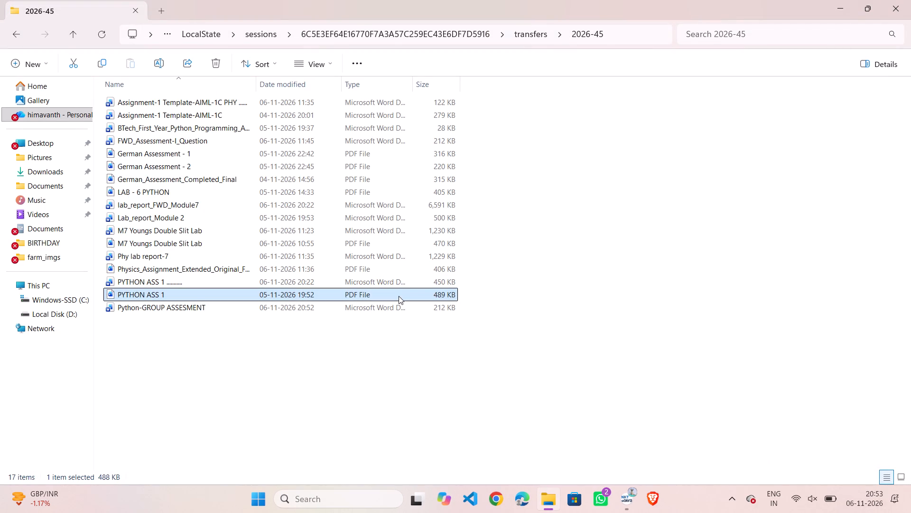
pyautogui.click(397, 280)
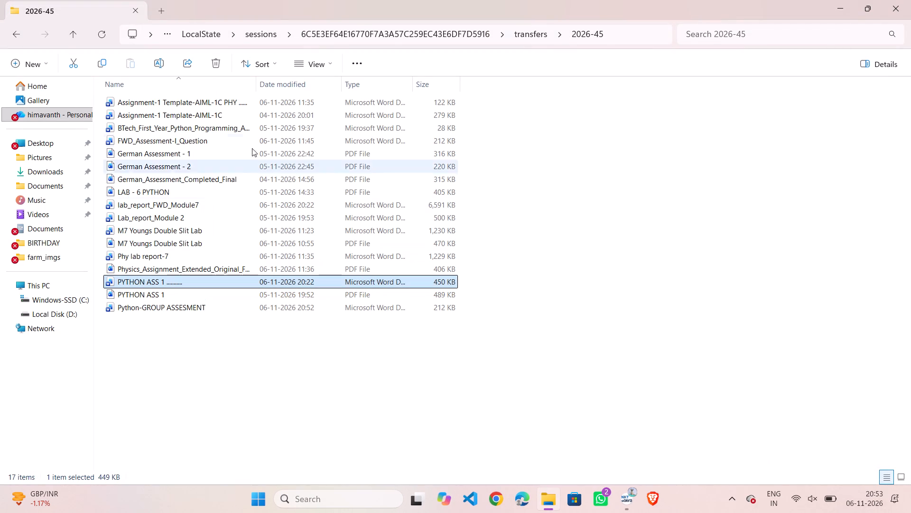
pyautogui.click(186, 67)
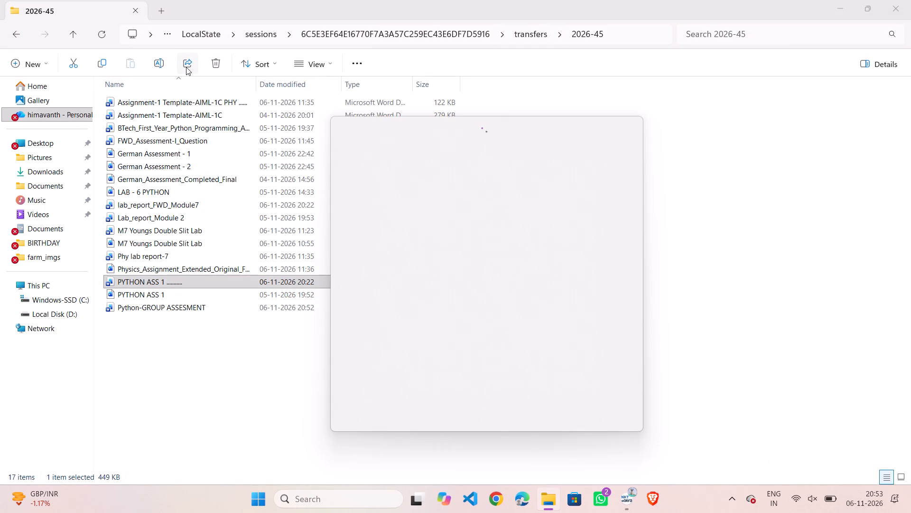
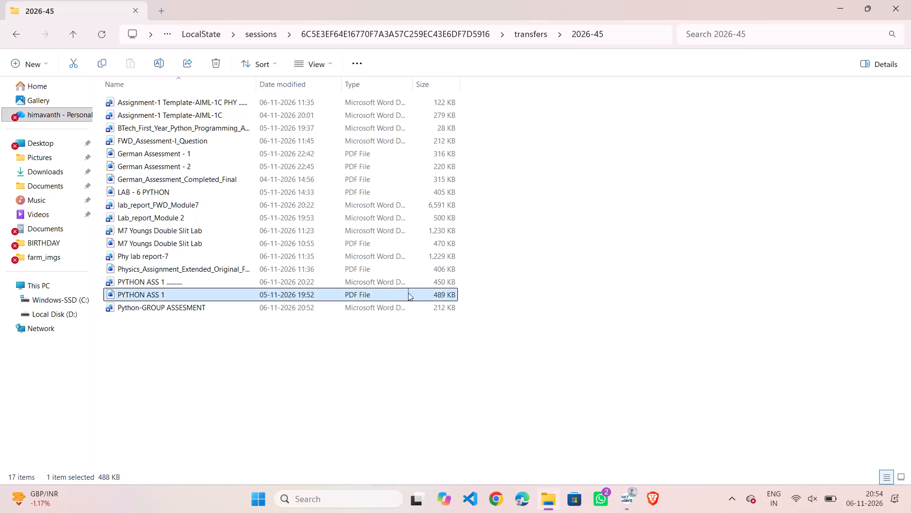
# Open the PYTHON ASS 1 PDF in Word and look through its programs and product list question, returning to the certificate and Question 1.
pyautogui.doubleClick(408, 292)
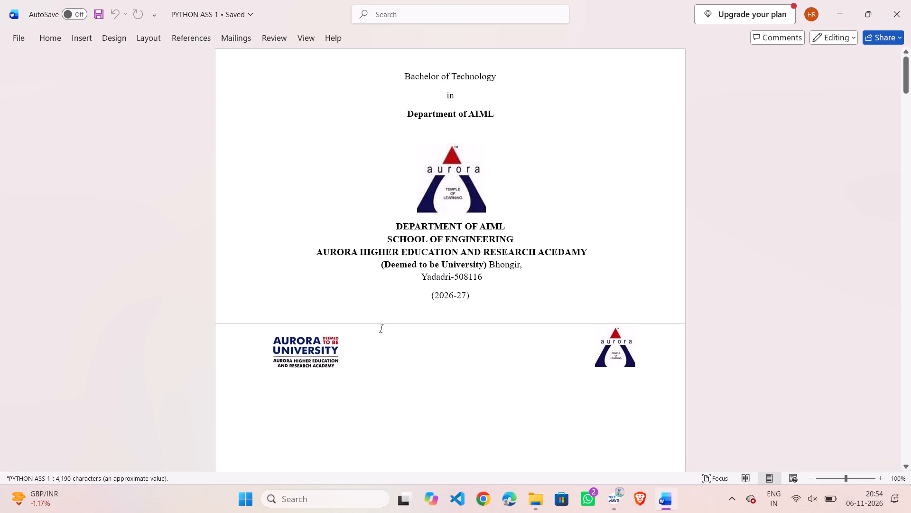
pyautogui.scroll(-14, 381, 328)
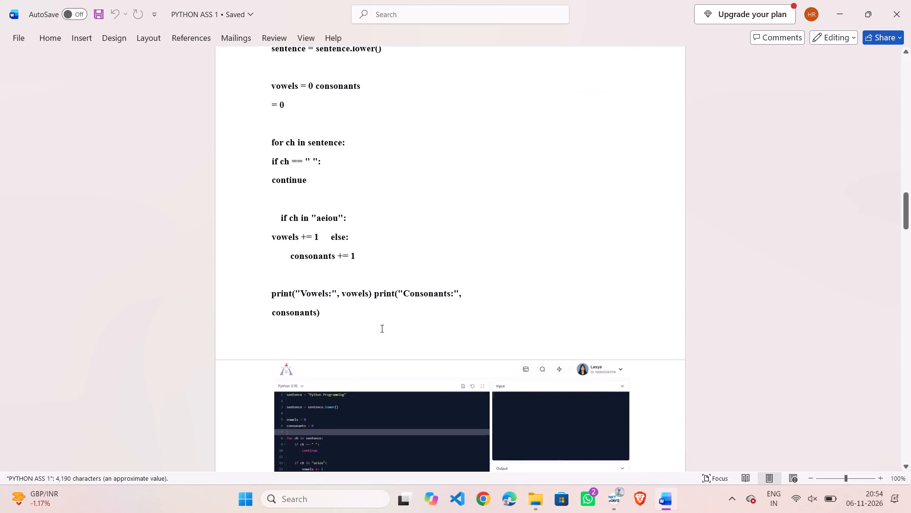
pyautogui.scroll(-10, 381, 328)
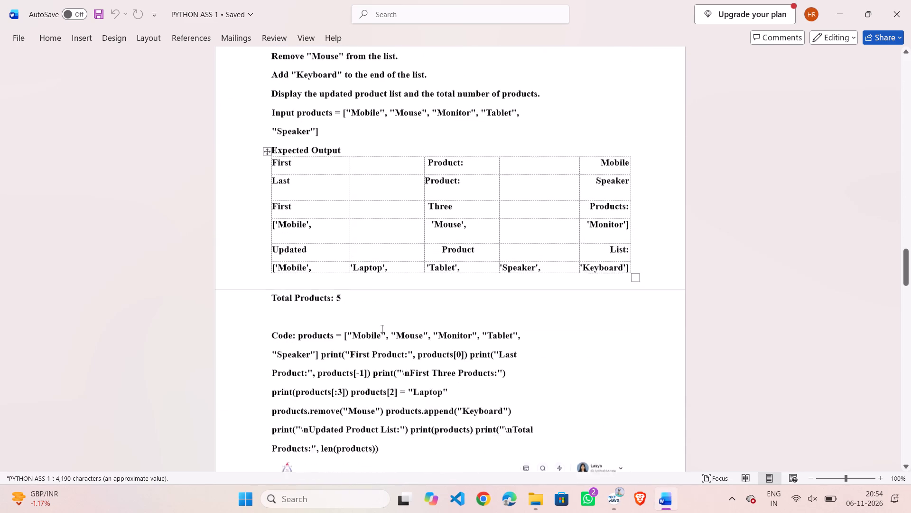
pyautogui.scroll(11, 381, 328)
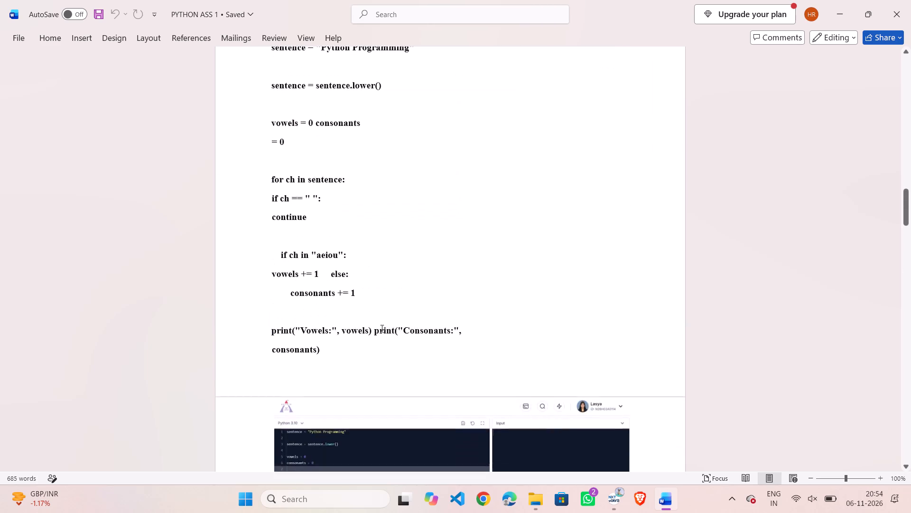
pyautogui.scroll(7, 381, 328)
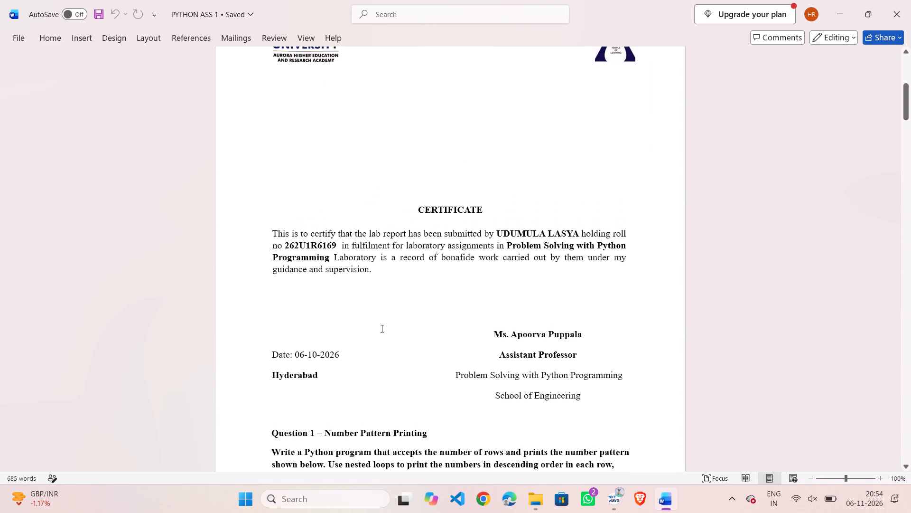
pyautogui.scroll(-2, 371, 336)
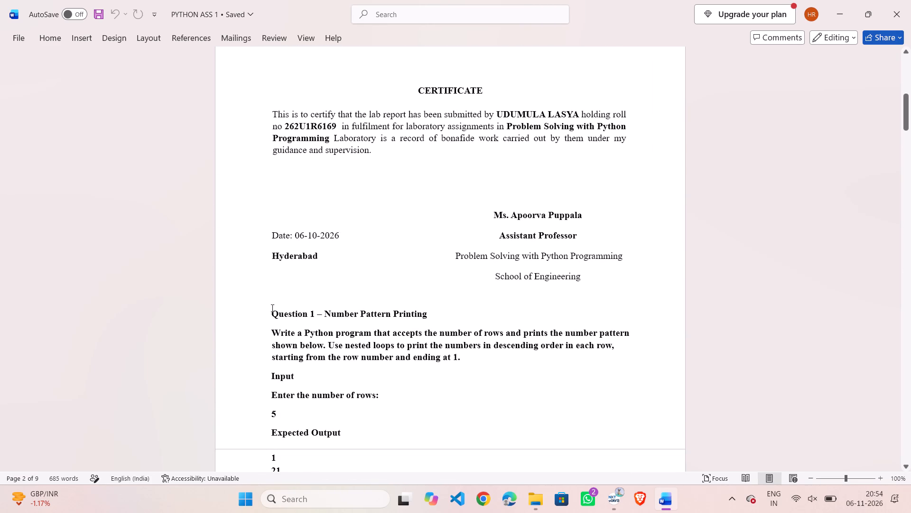
# Delete everything below the certificate, from the Question 1 – Number Pattern Printing heading through the end of the document.
pyautogui.moveTo(264, 305); pyautogui.dragTo(318, 512)
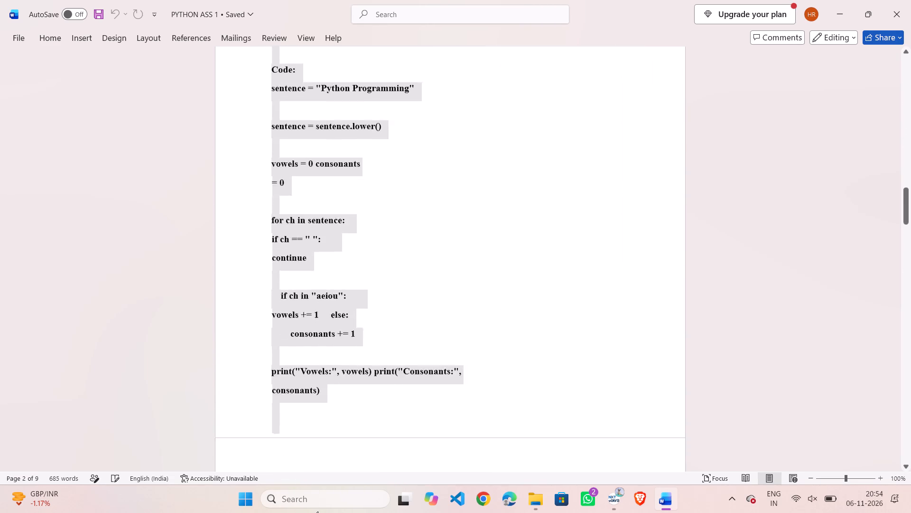
pyautogui.moveTo(318, 512); pyautogui.dragTo(318, 512)
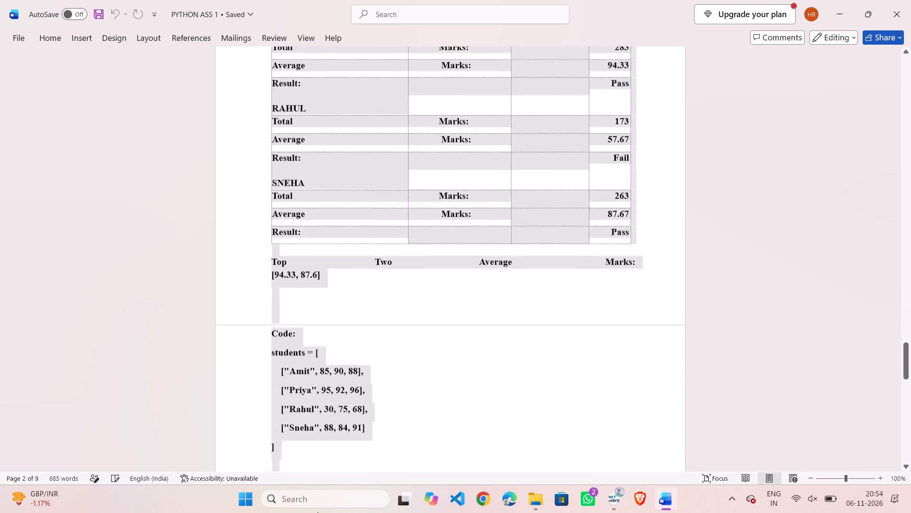
pyautogui.moveTo(318, 512); pyautogui.dragTo(317, 498)
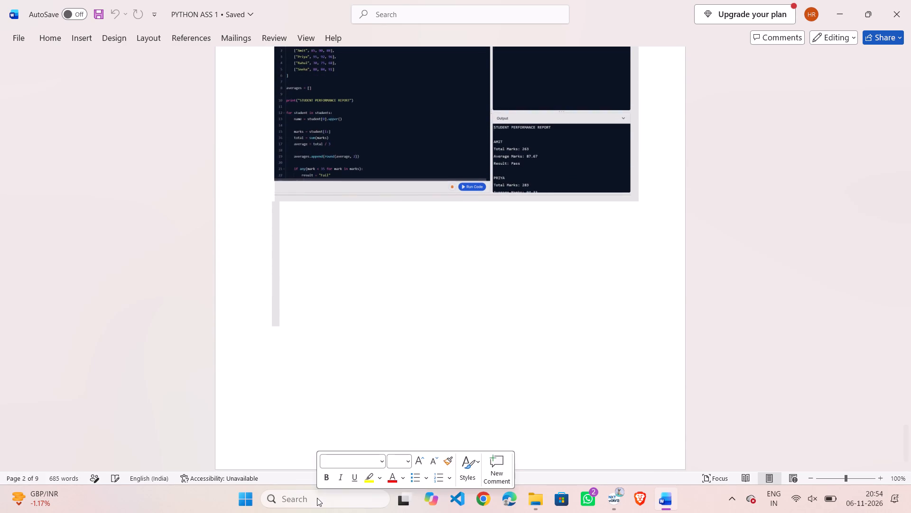
pyautogui.press('Delete')
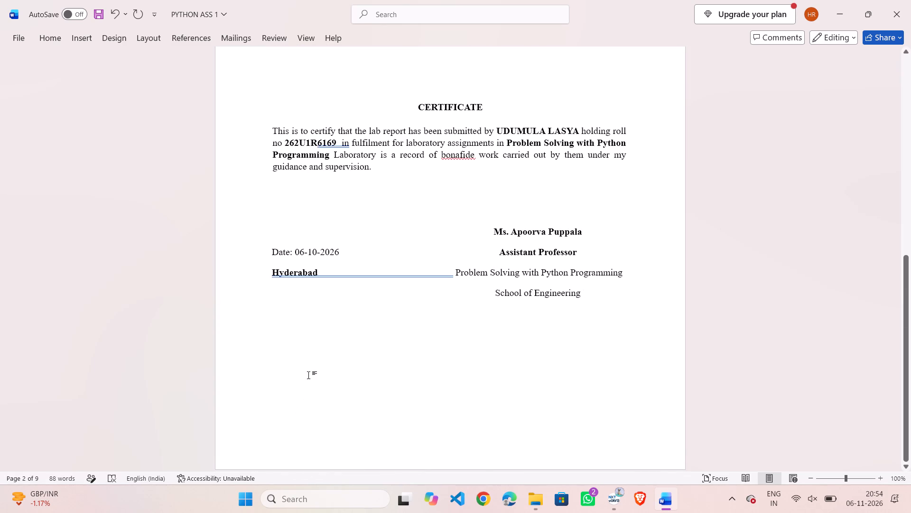
# Remove the surplus spacing after Hyderabad and the extra space after the roll number in the certificate.
pyautogui.click(325, 280)
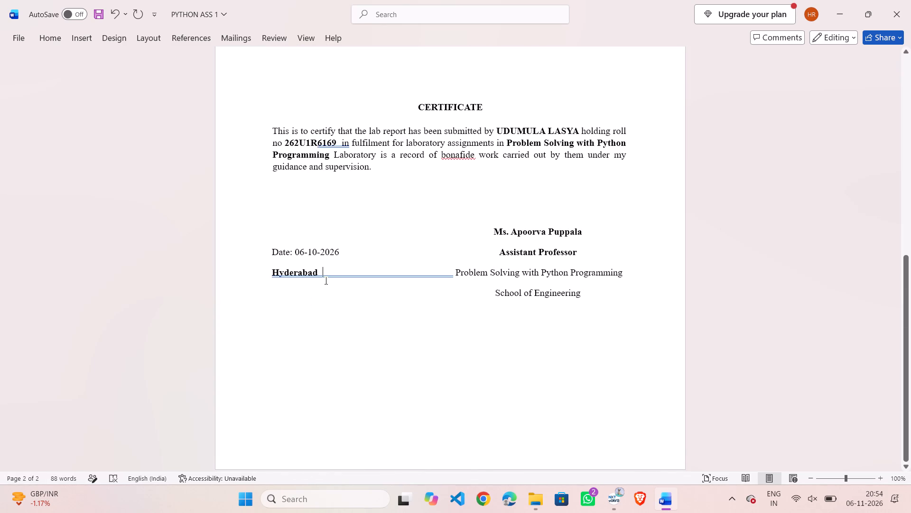
pyautogui.press('BackSpace')
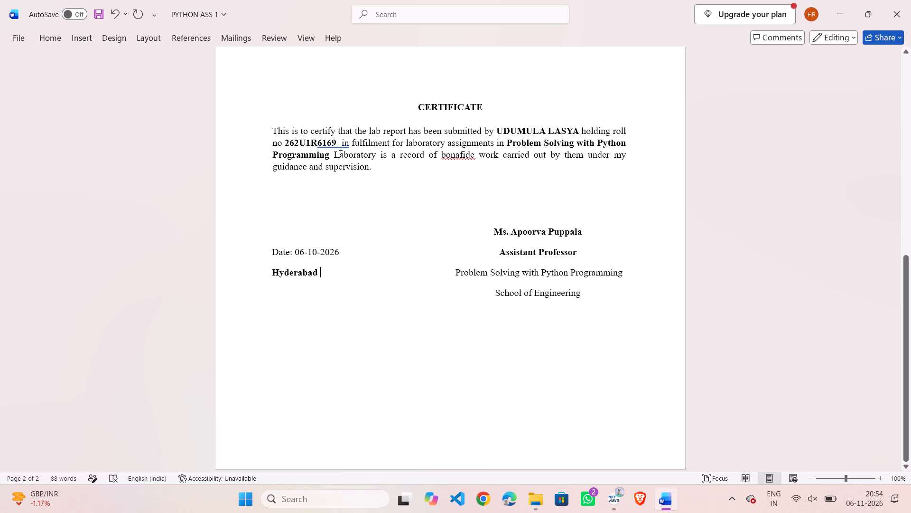
pyautogui.click(339, 148)
pyautogui.press('BackSpace')
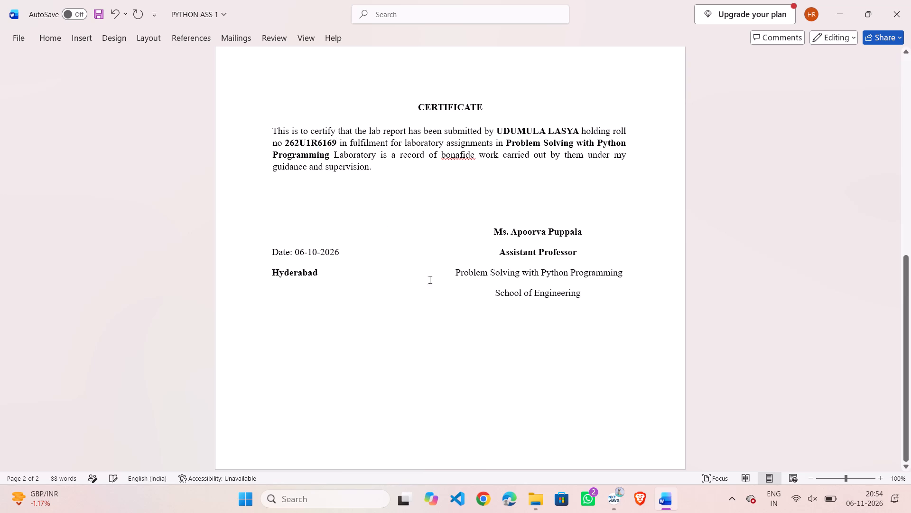
# Add blank lines below School of Engineering until the insertion point reaches a new third page.
pyautogui.scroll(-5, 455, 357)
pyautogui.rightClick(455, 357)
pyautogui.click(366, 374)
pyautogui.click(583, 300)
pyautogui.press('Return')
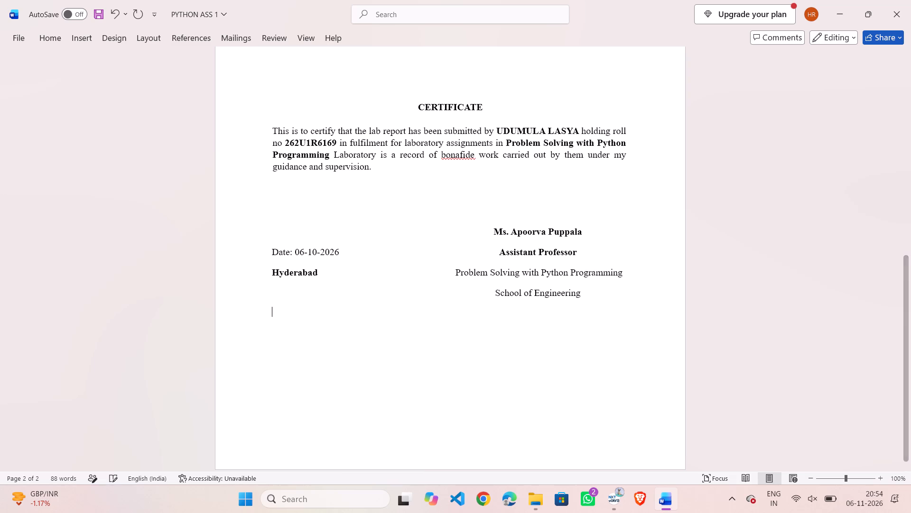
pyautogui.press('Return')
pyautogui.press('Return')
pyautogui.press('Return')
pyautogui.press('Return')
pyautogui.press('Return')
pyautogui.press('Return')
pyautogui.press('Return')
pyautogui.press('Return')
pyautogui.press('Return')
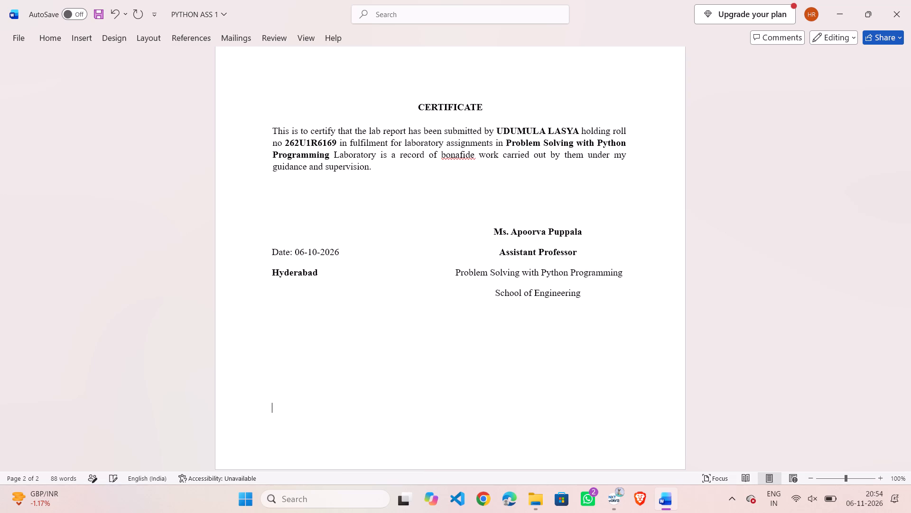
pyautogui.press('Return')
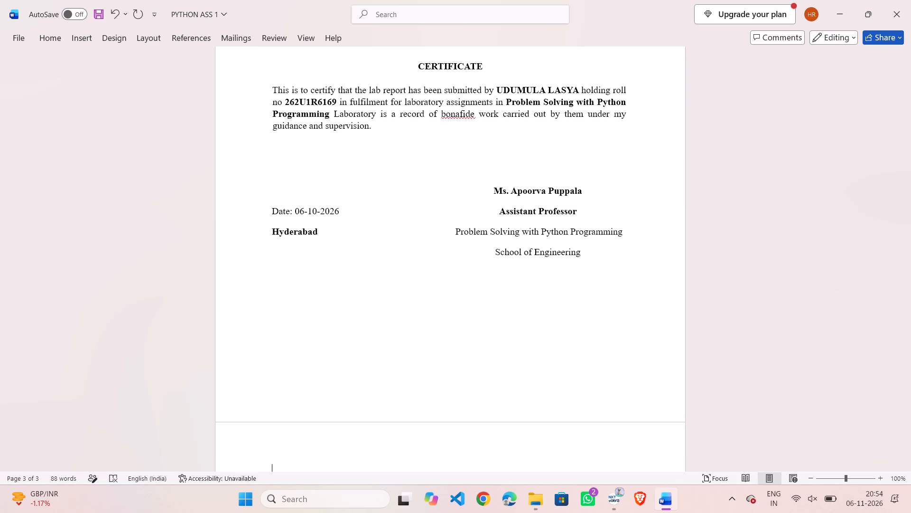
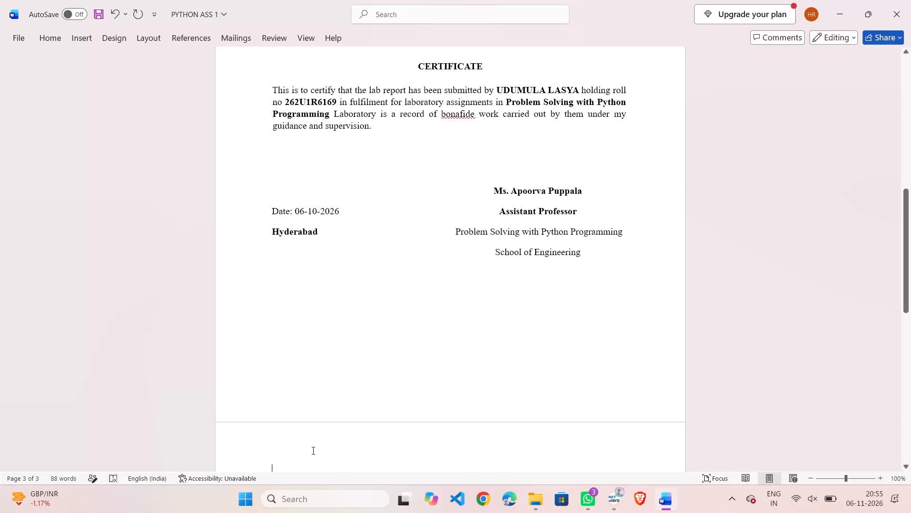
# Add the question title "Return the given argument" as numbered item 1 at the start of the third page.
pyautogui.write('1.')
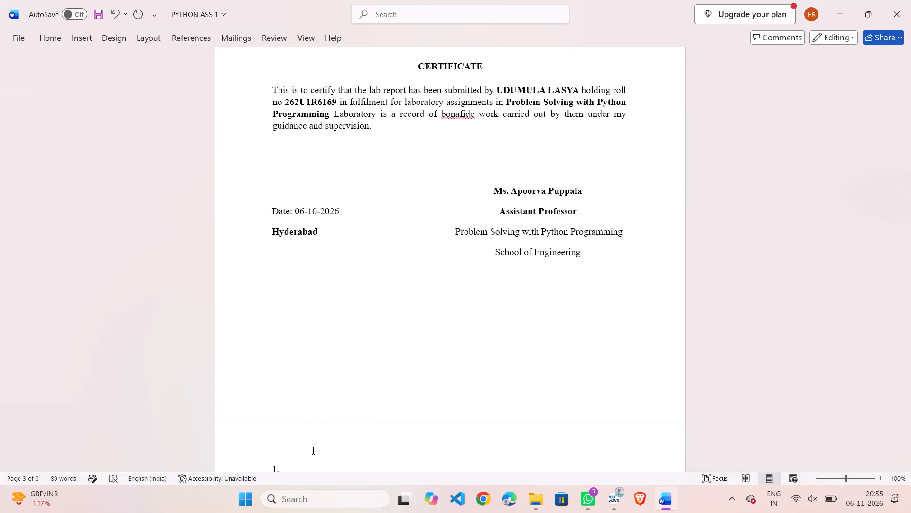
pyautogui.hotkey('ctrl', 'v')
pyautogui.scroll(-1, 312, 450)
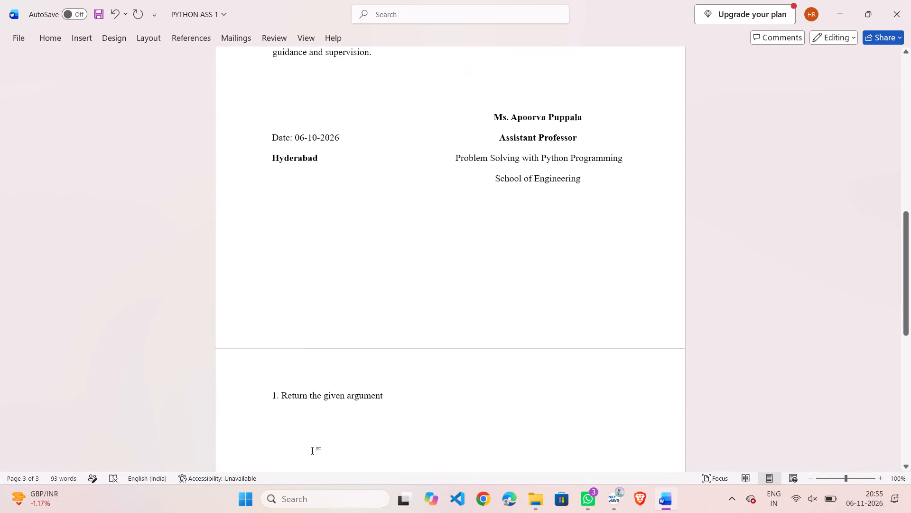
pyautogui.scroll(-1, 312, 450)
pyautogui.click(386, 394)
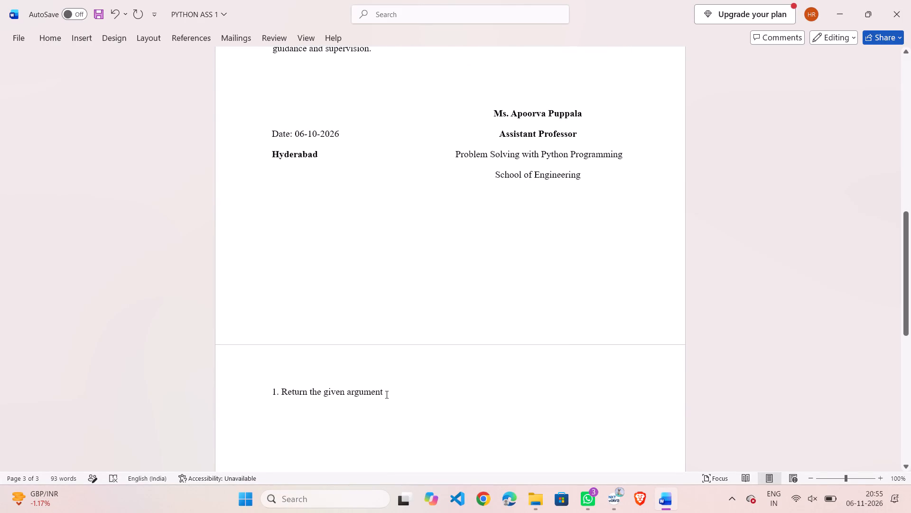
pyautogui.press('Return')
pyautogui.press('BackSpace')
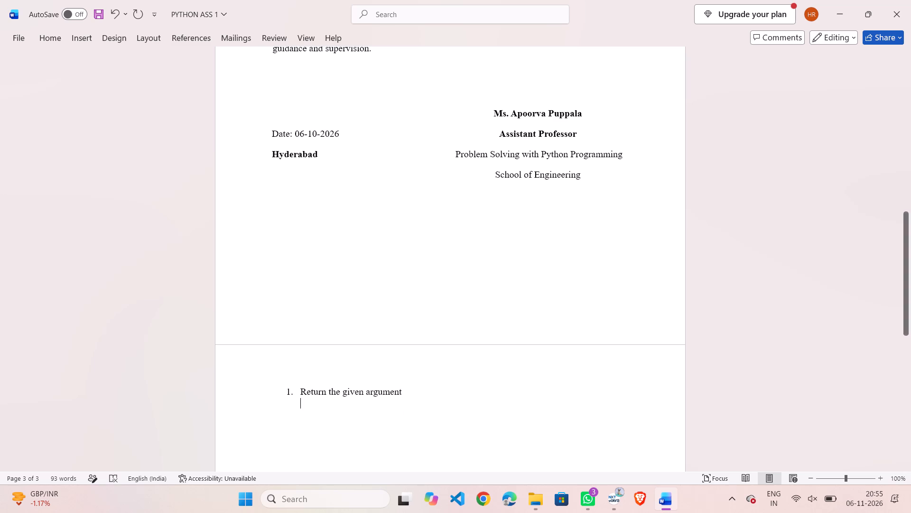
# Add the label "Code:" below the question 1 title, with an empty line under it for the code.
pyautogui.press('Return')
pyautogui.press('Return')
pyautogui.write('code')
pyautogui.hotkey('shift', ':')
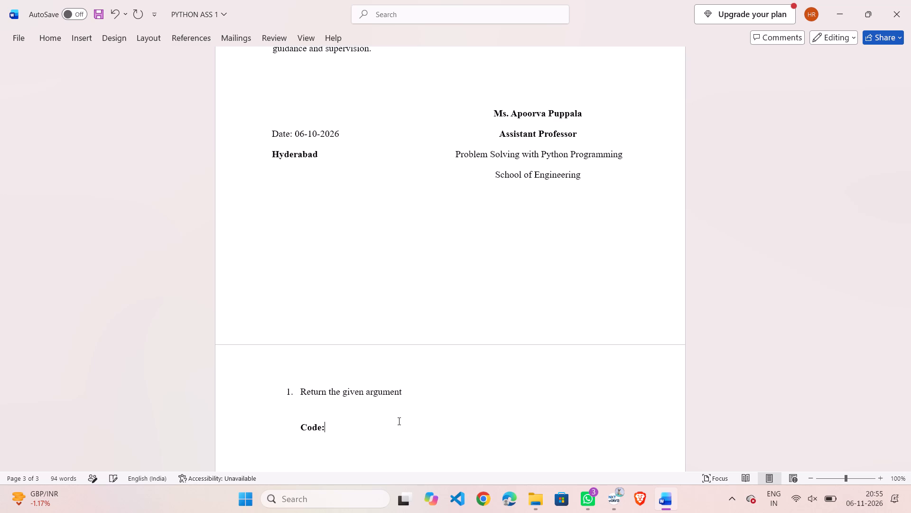
pyautogui.press('Return')
# Copy the full Return the Given Argument solution from NxtWave into the Word report under Code:, followed by blank lines.
pyautogui.click(611, 507)
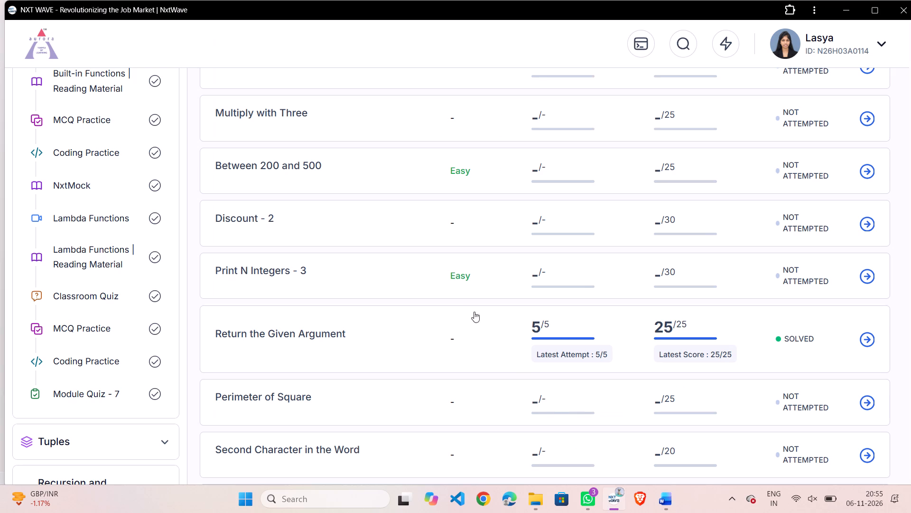
pyautogui.click(484, 342)
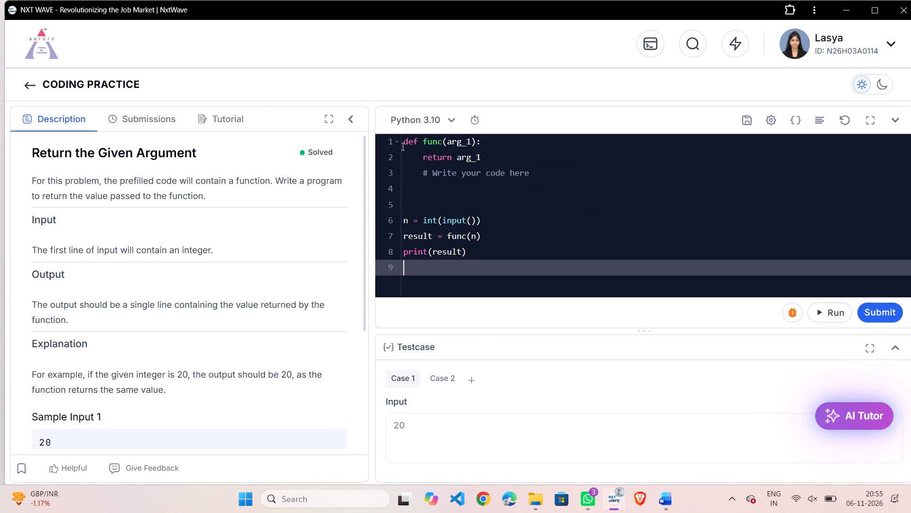
pyautogui.moveTo(403, 140); pyautogui.dragTo(460, 263)
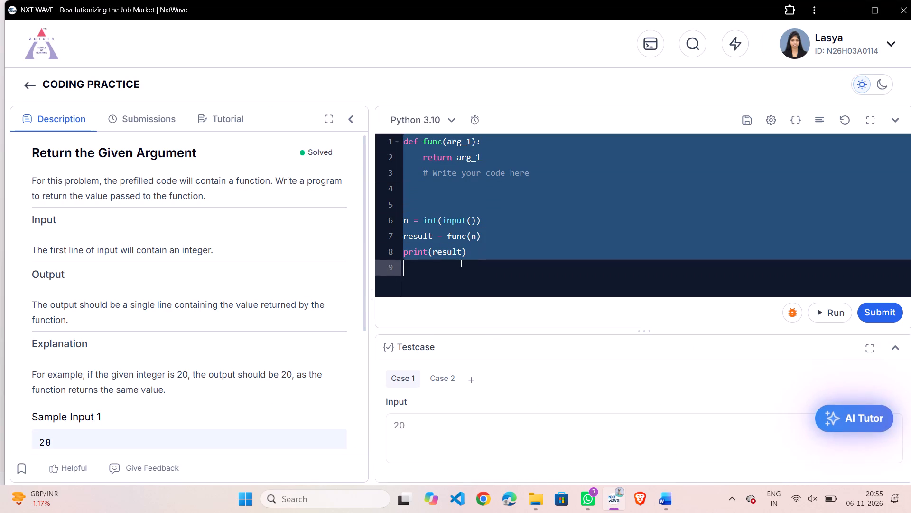
pyautogui.hotkey('ctrl', 'c')
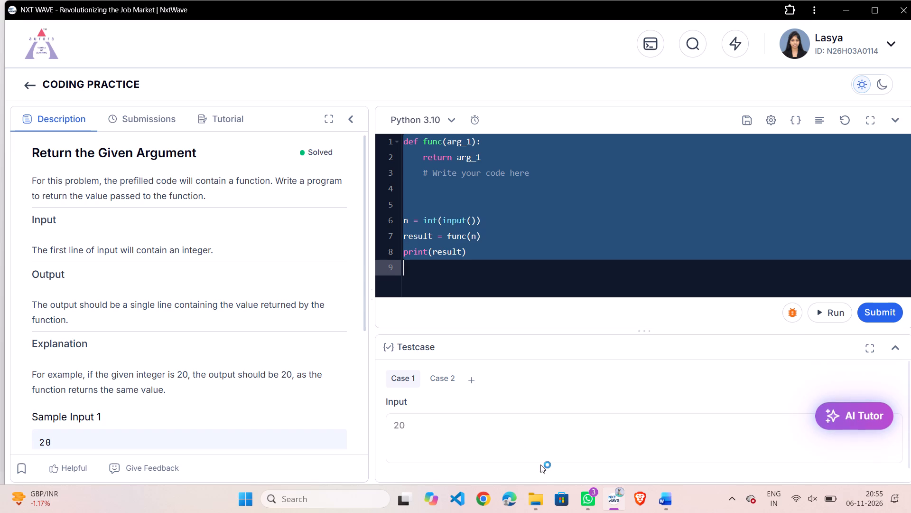
pyautogui.click(669, 502)
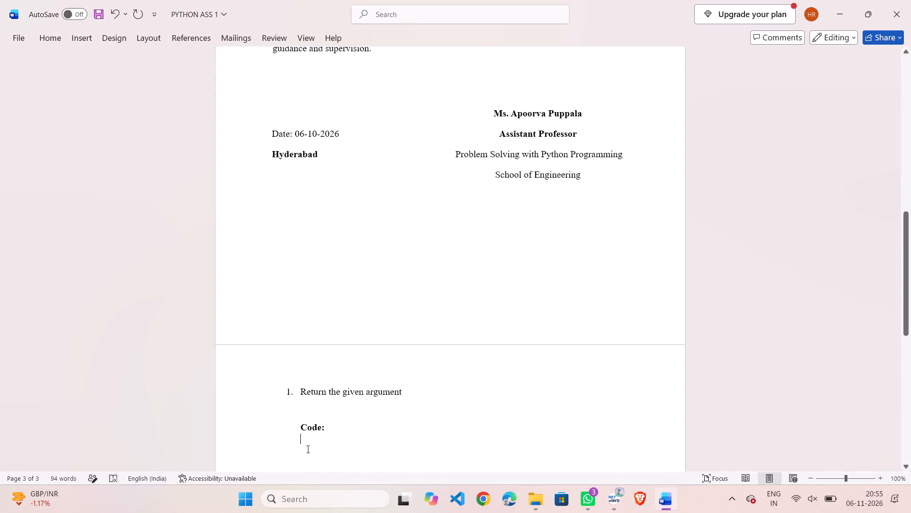
pyautogui.hotkey('ctrl', 'v')
pyautogui.scroll(-1, 307, 449)
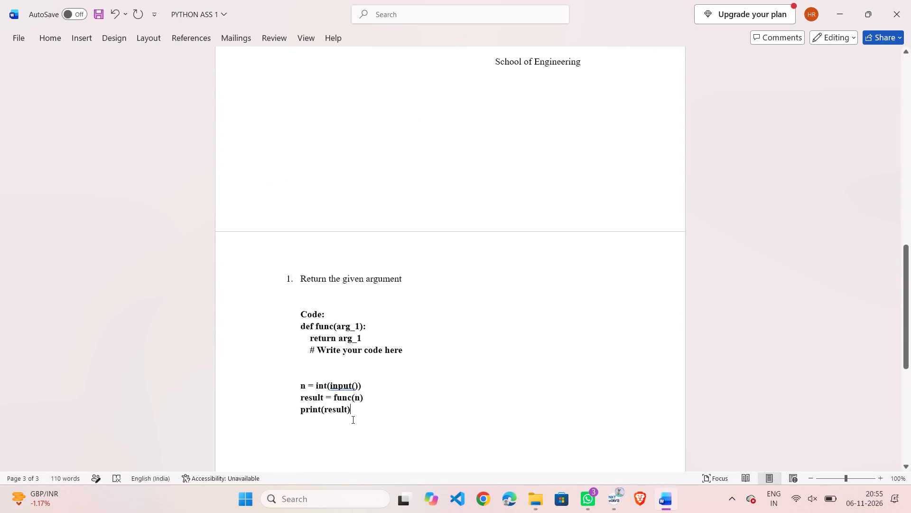
pyautogui.click(354, 420)
pyautogui.press('Return')
pyautogui.press('Return')
pyautogui.press('Return')
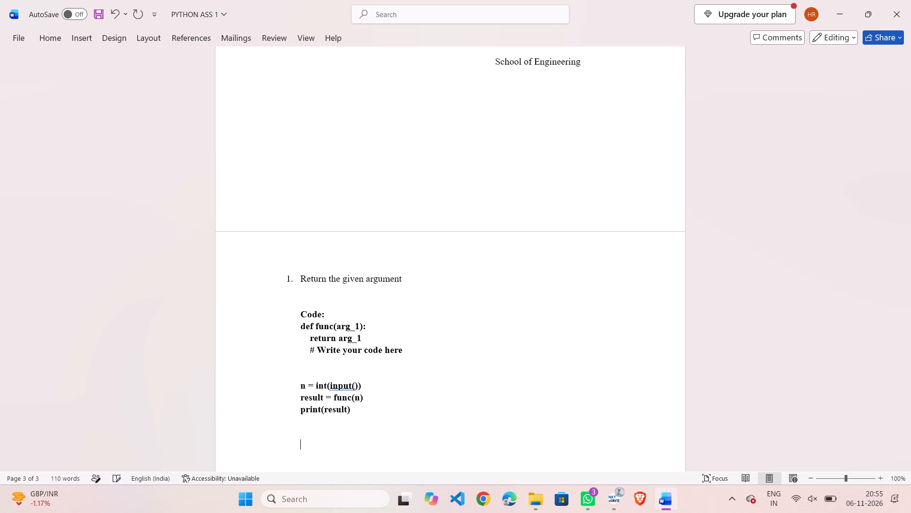
pyautogui.press('Return')
# Switch to NxtWave and capture a screenshot of the Return the Given Argument problem page, including its description, code and test case.
pyautogui.click(611, 501)
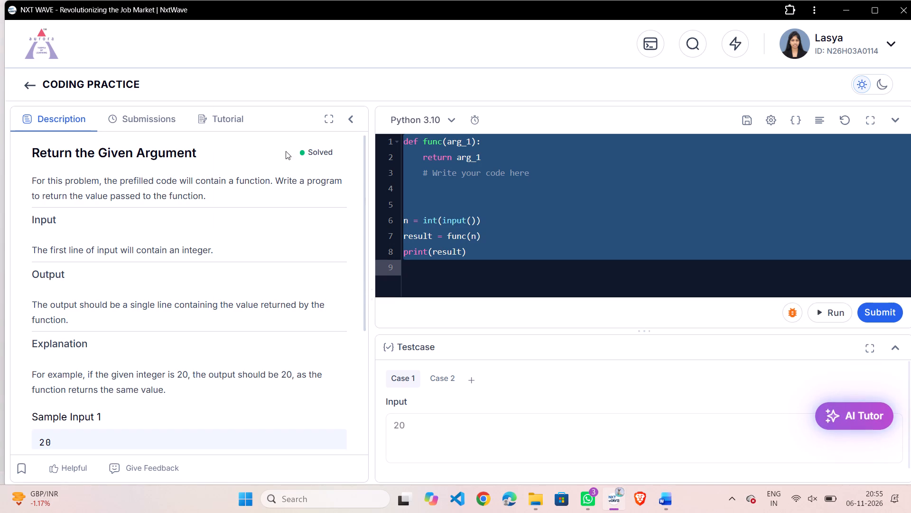
pyautogui.click(43, 41)
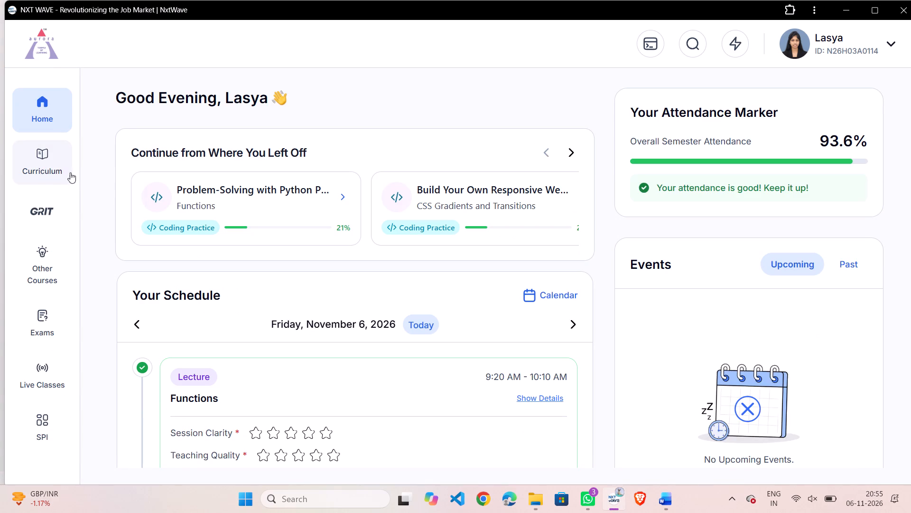
pyautogui.click(192, 206)
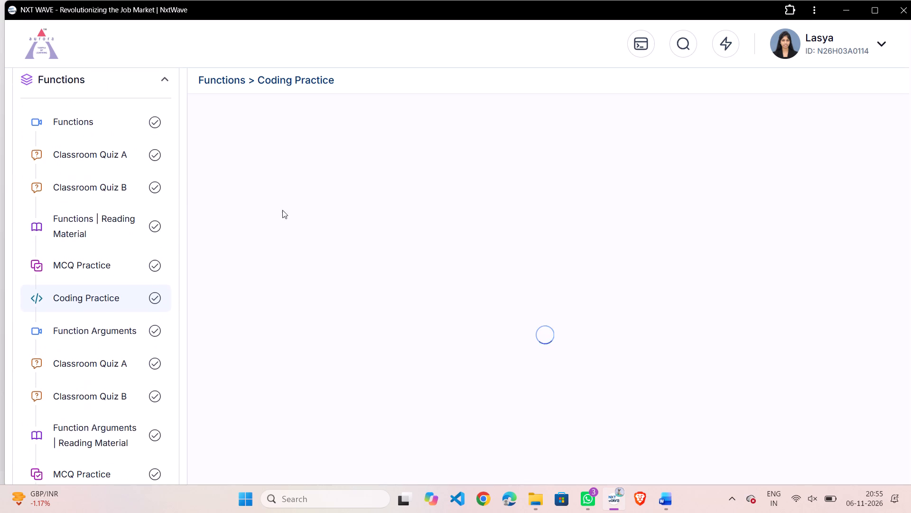
pyautogui.scroll(-4, 243, 308)
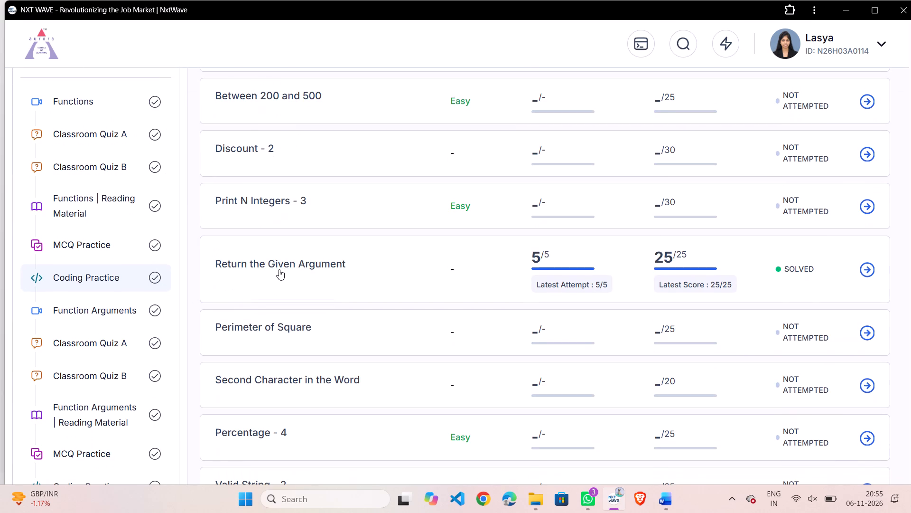
pyautogui.click(279, 269)
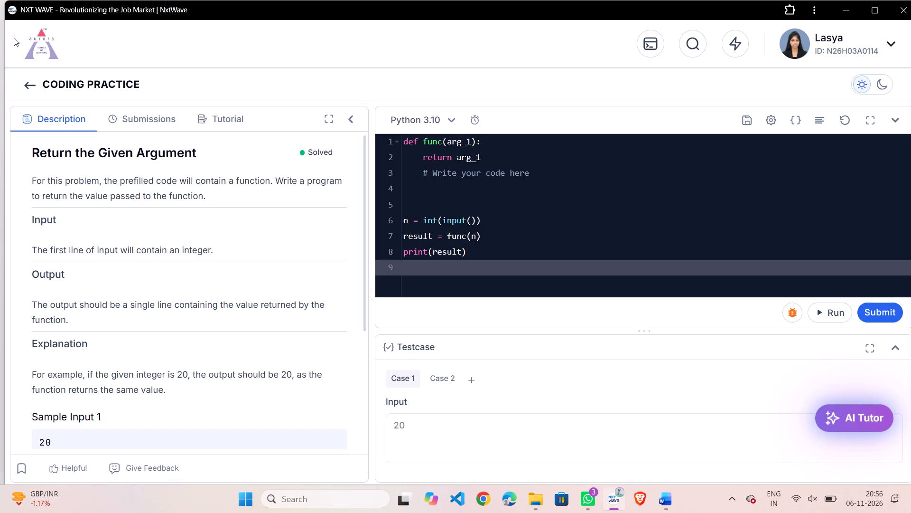
pyautogui.press('shift+super+s')
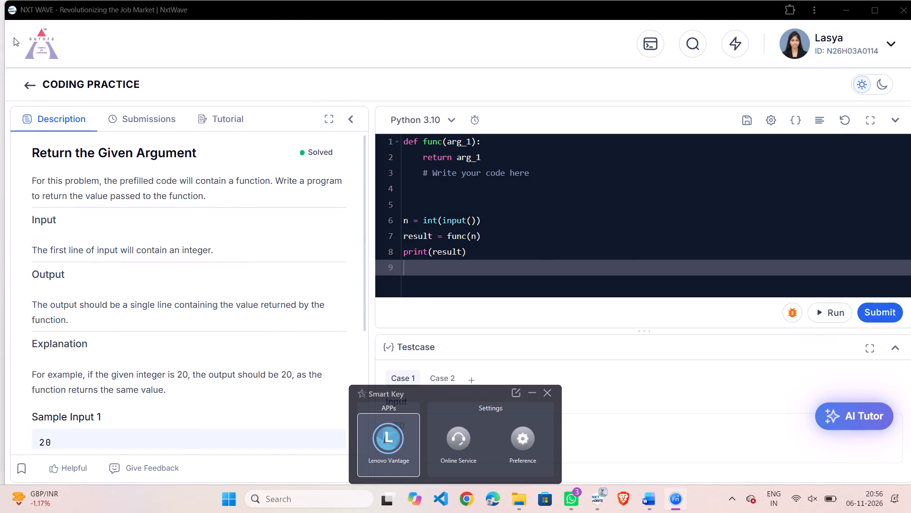
pyautogui.click(548, 393)
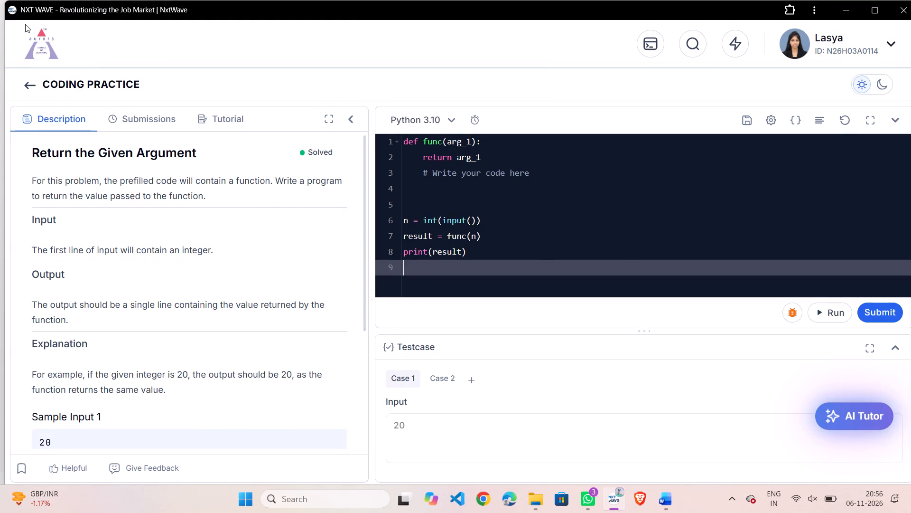
pyautogui.press('shift+super+s')
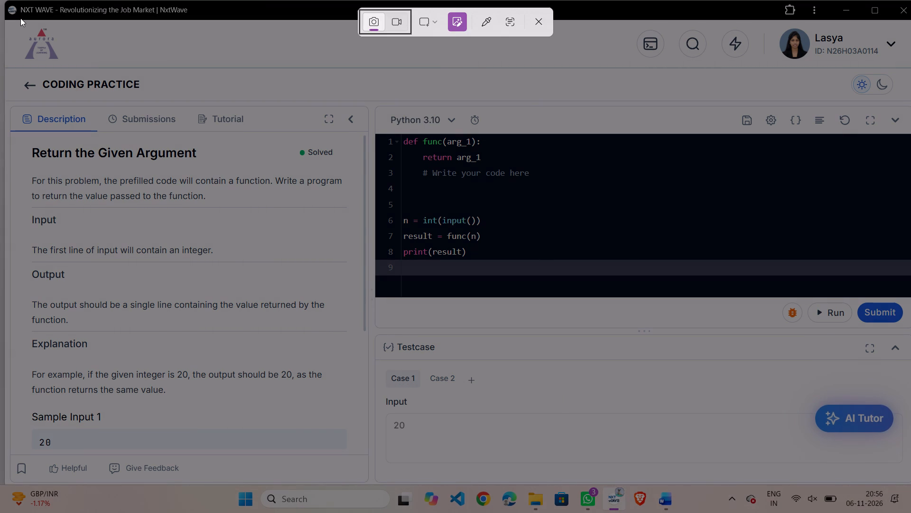
pyautogui.moveTo(20, 18); pyautogui.dragTo(443, 217)
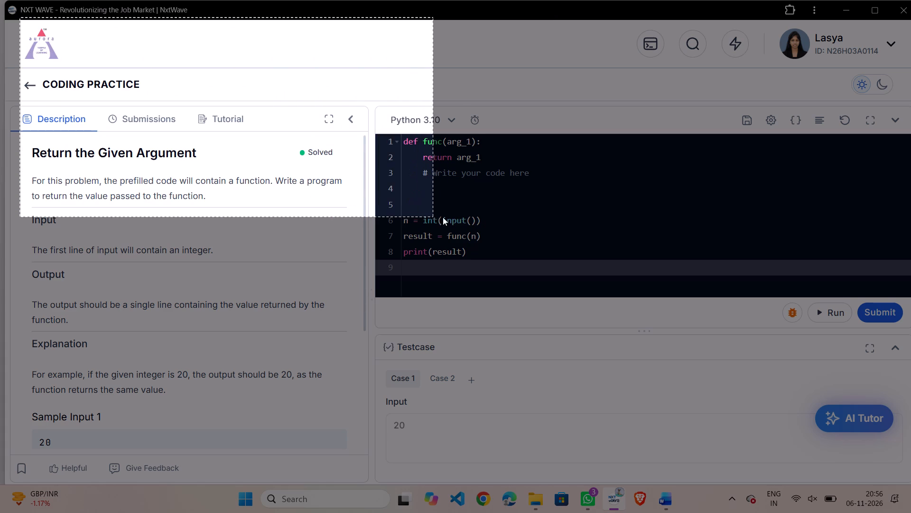
pyautogui.moveTo(443, 217); pyautogui.dragTo(691, 331)
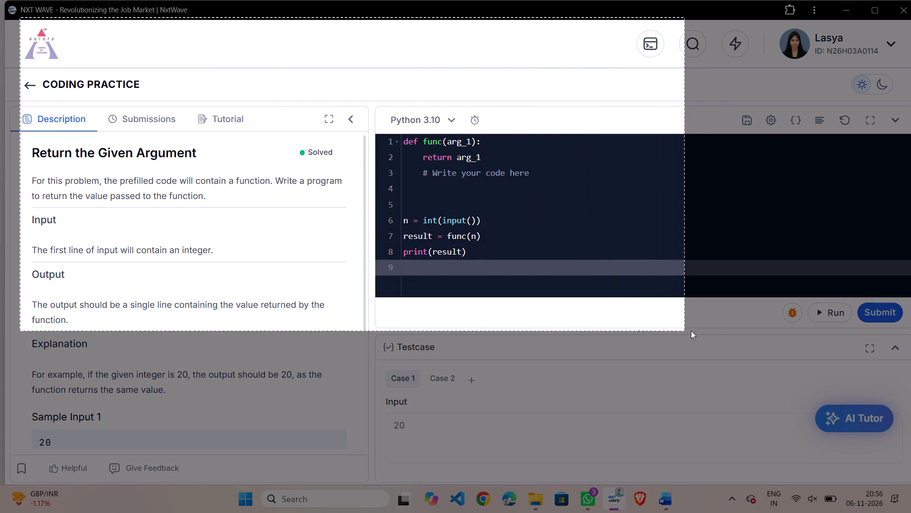
pyautogui.moveTo(691, 331); pyautogui.dragTo(910, 475)
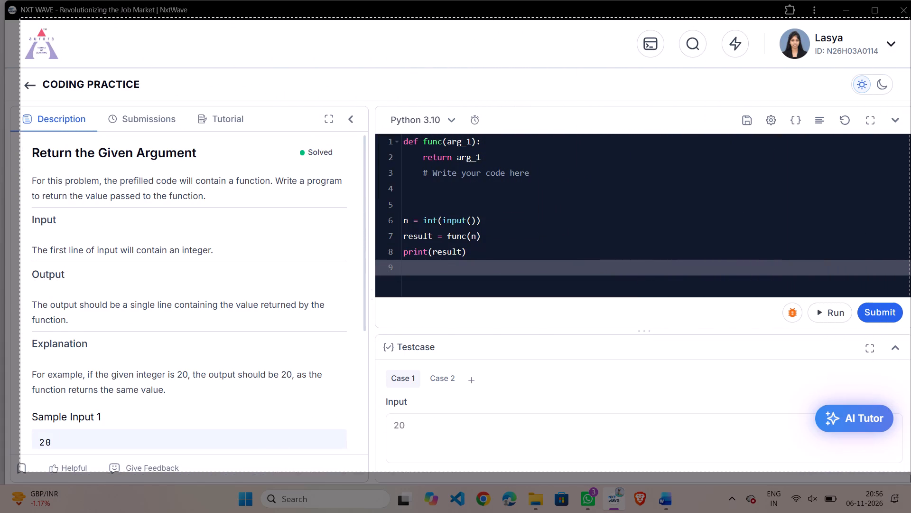
pyautogui.moveTo(910, 475); pyautogui.dragTo(902, 484)
pyautogui.hotkey('ctrl', 'c')
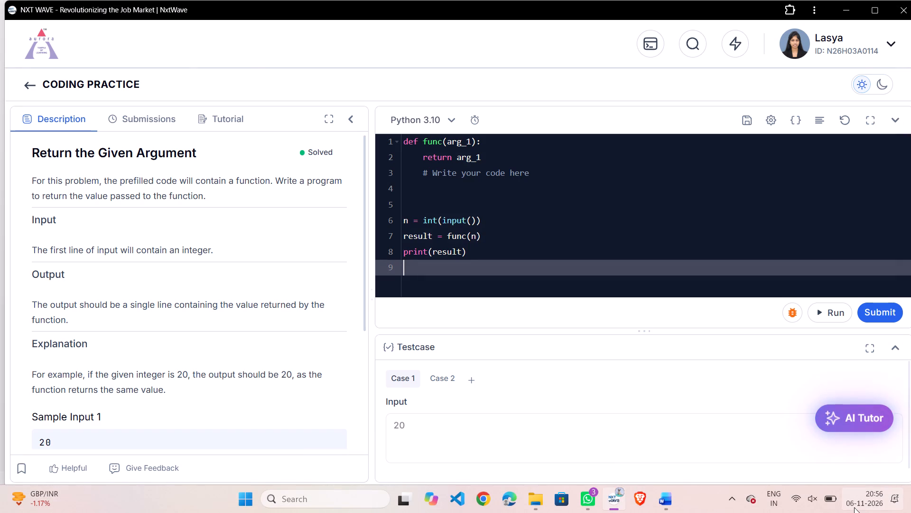
# Switch to the Word report and paste the captured screenshot below the question 1 code.
pyautogui.click(669, 497)
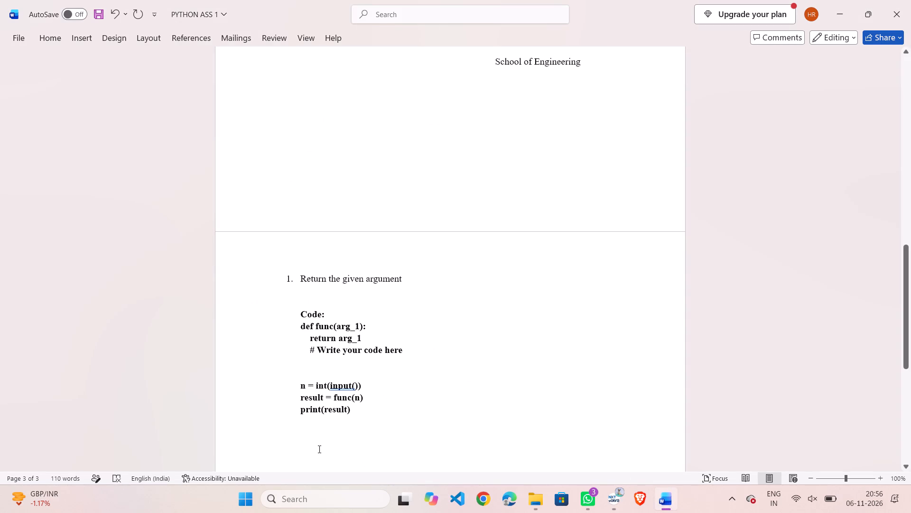
pyautogui.hotkey('ctrl', 'v')
pyautogui.scroll(-2, 318, 449)
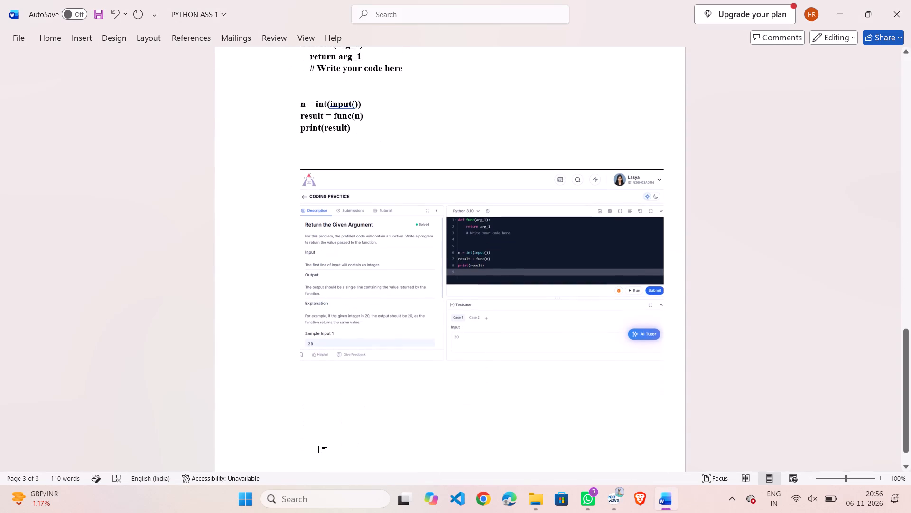
# Add blank lines below the screenshot and start the next question with the number "2.".
pyautogui.press('Return')
pyautogui.press('Return')
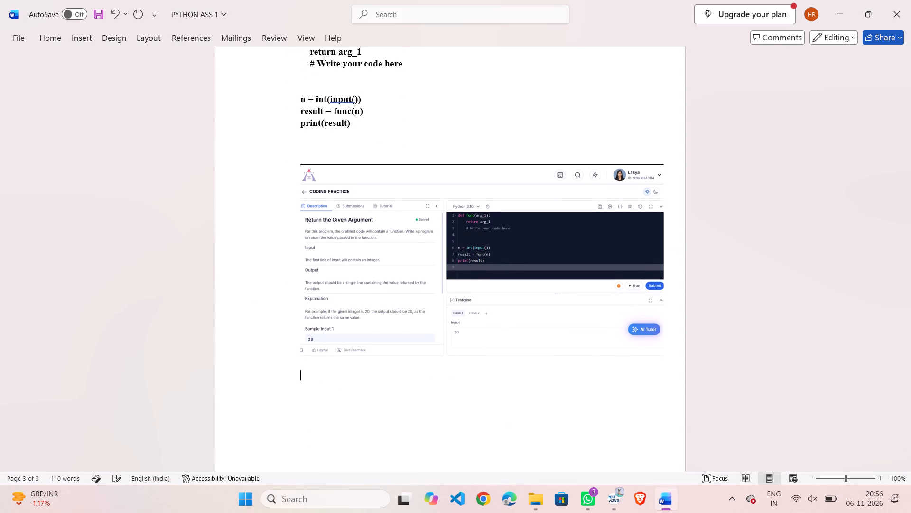
pyautogui.press('Return')
pyautogui.press('Return')
pyautogui.press('2')
pyautogui.press('.')
# Switch to NxtWave and open the Extract Digits problem from the Functions coding practice that follows the Built-in Functions material.
pyautogui.click(614, 498)
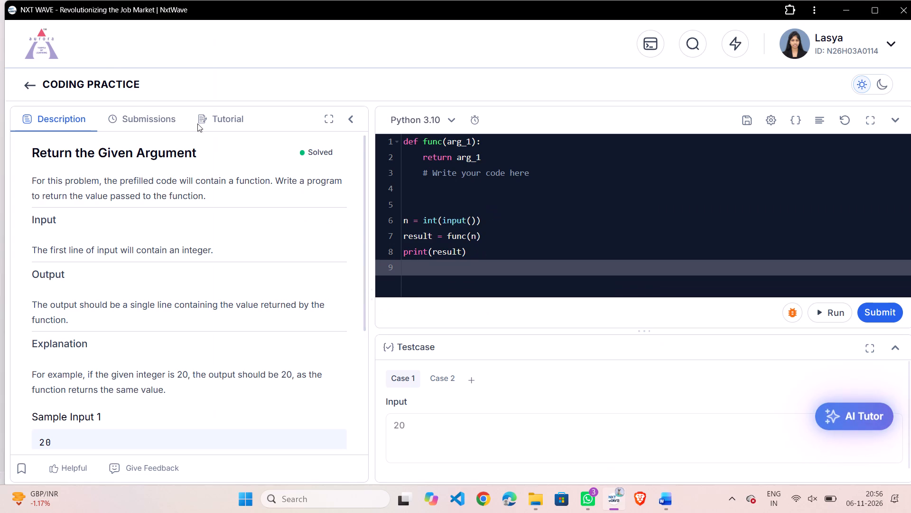
pyautogui.click(30, 85)
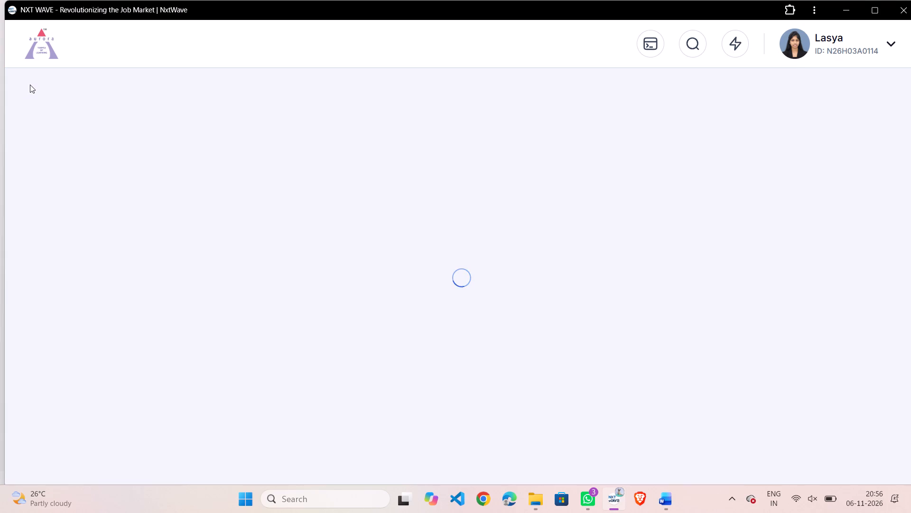
pyautogui.scroll(-1, 122, 327)
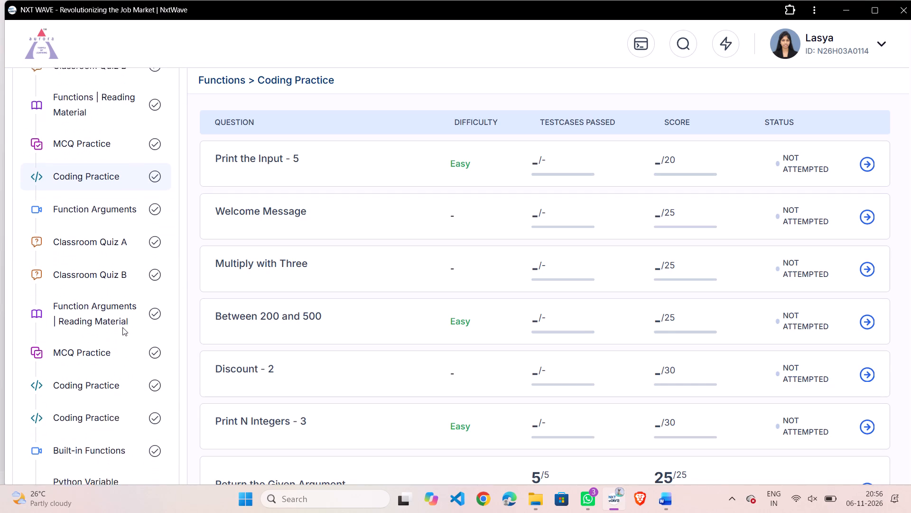
pyautogui.scroll(-1, 122, 327)
pyautogui.click(112, 366)
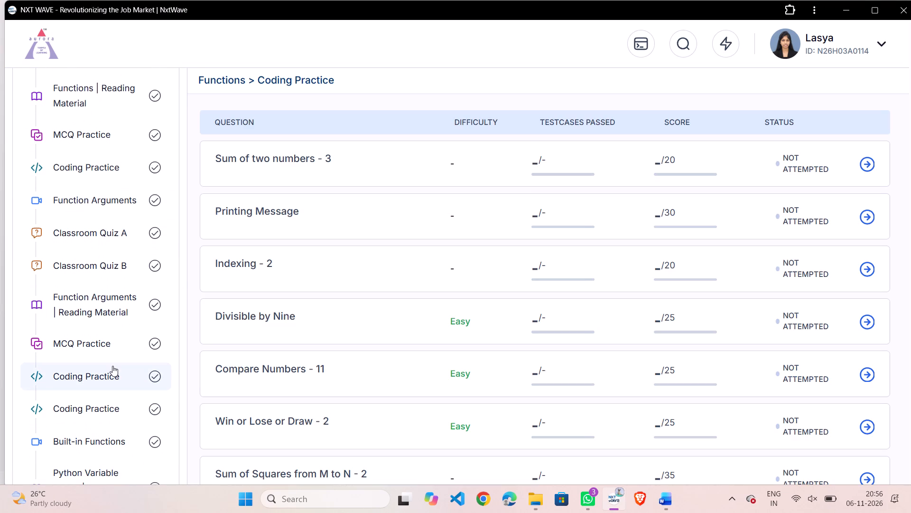
pyautogui.scroll(-6, 287, 361)
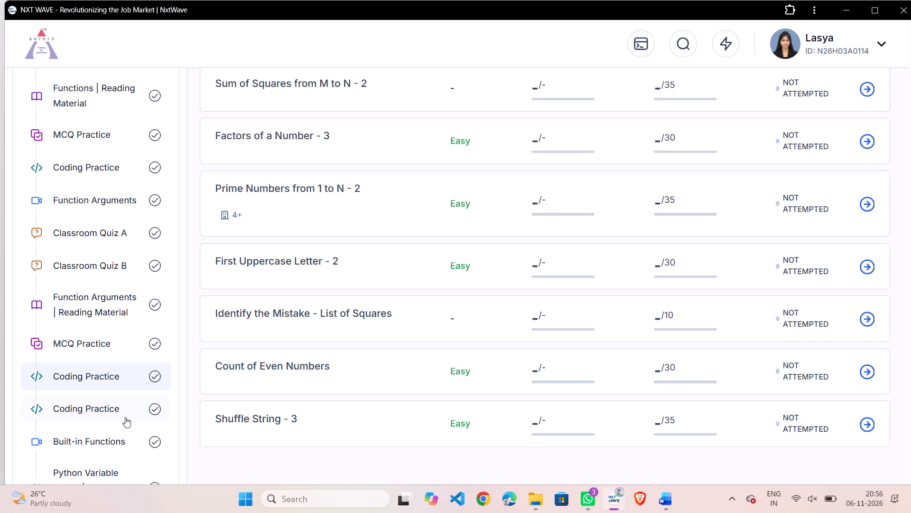
pyautogui.scroll(-1, 125, 417)
pyautogui.click(128, 353)
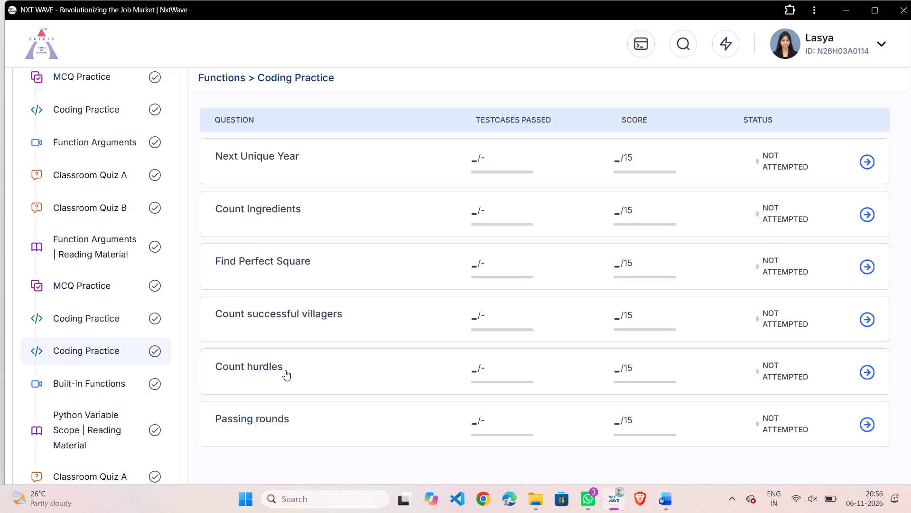
pyautogui.scroll(-7, 285, 370)
pyautogui.scroll(-3, 131, 402)
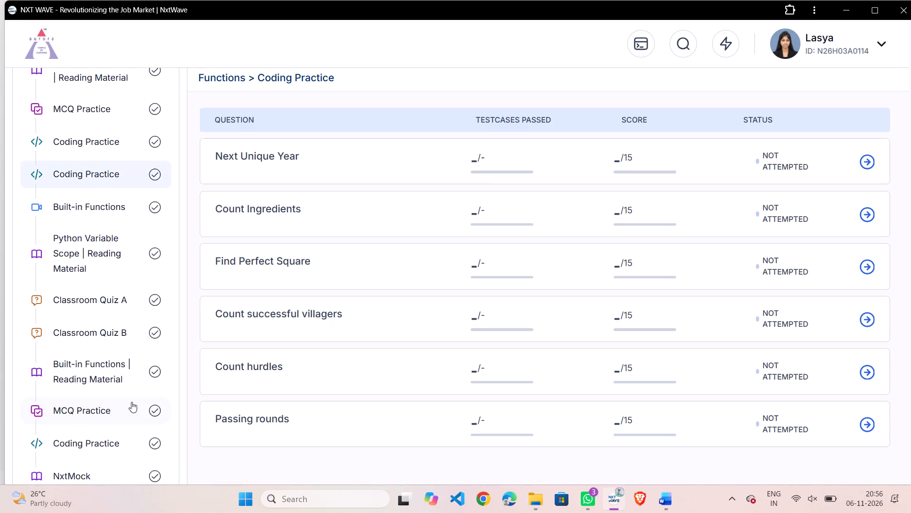
pyautogui.click(123, 444)
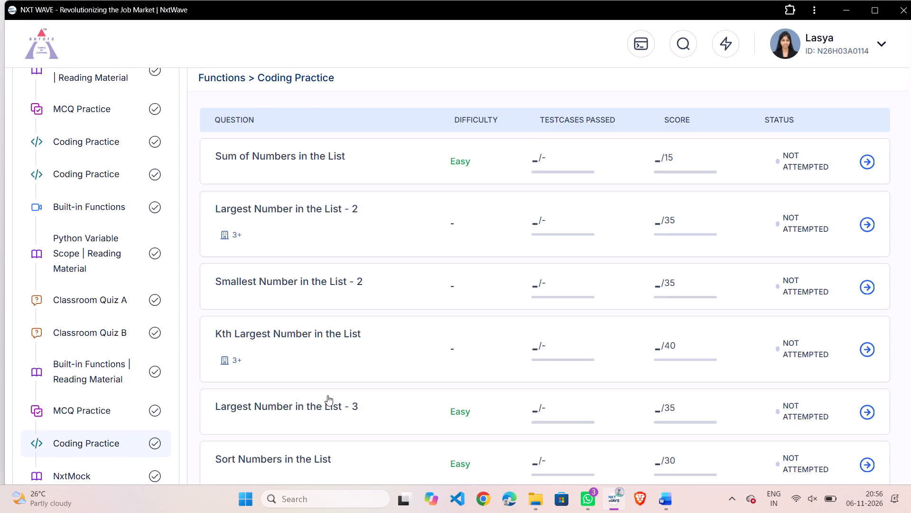
pyautogui.scroll(-7, 327, 395)
pyautogui.click(338, 375)
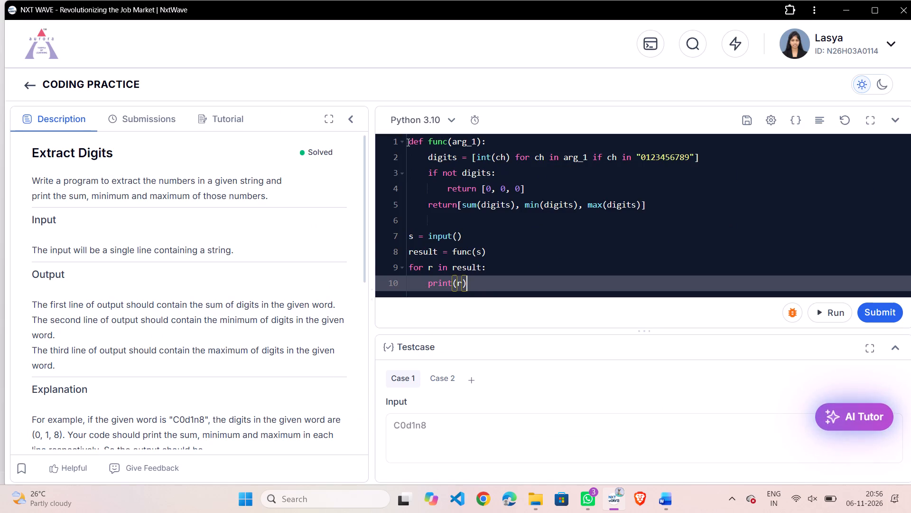
# Copy the entire Extract Digits solution code, from the def func(arg_1) line through print(r).
pyautogui.click(407, 142)
pyautogui.moveTo(407, 142); pyautogui.dragTo(466, 277)
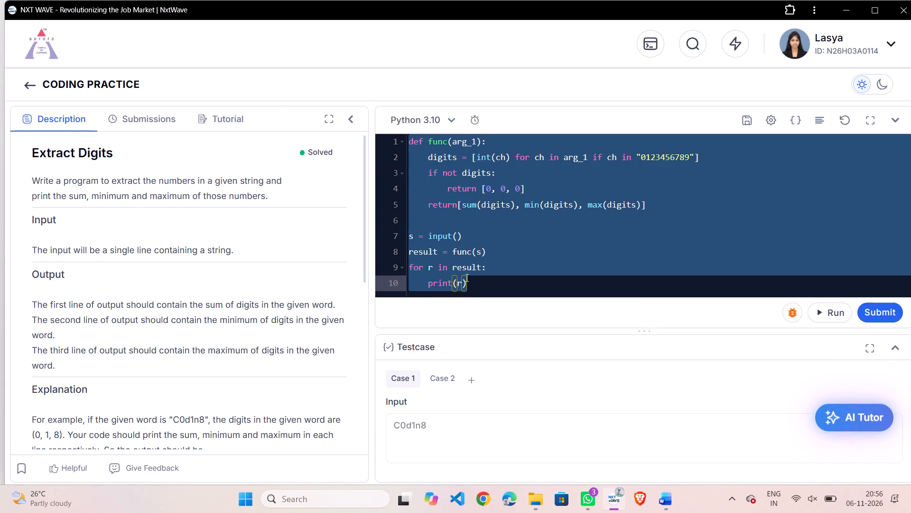
pyautogui.hotkey('ctrl', 'c')
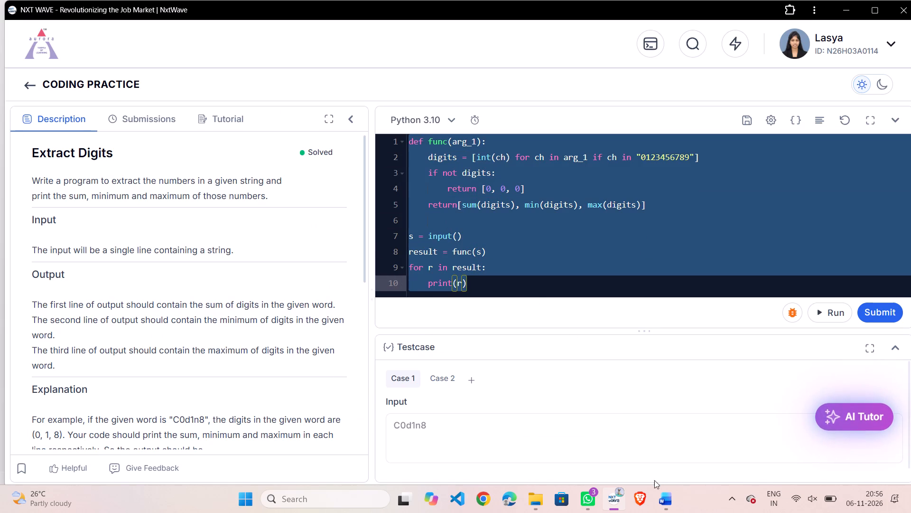
# Switch to the Word report, title question 2 "Exact digits" and add an unnumbered "Code:" label below it, with blank lines between.
pyautogui.click(660, 492)
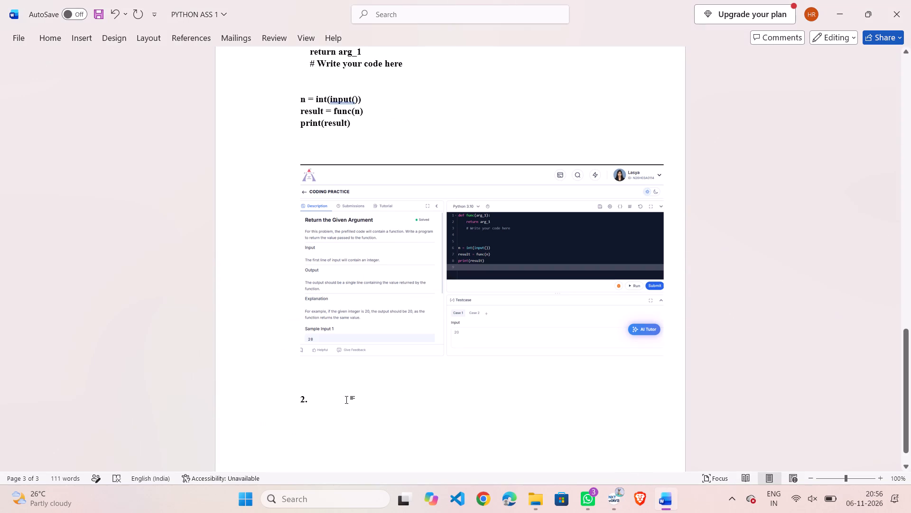
pyautogui.press('space')
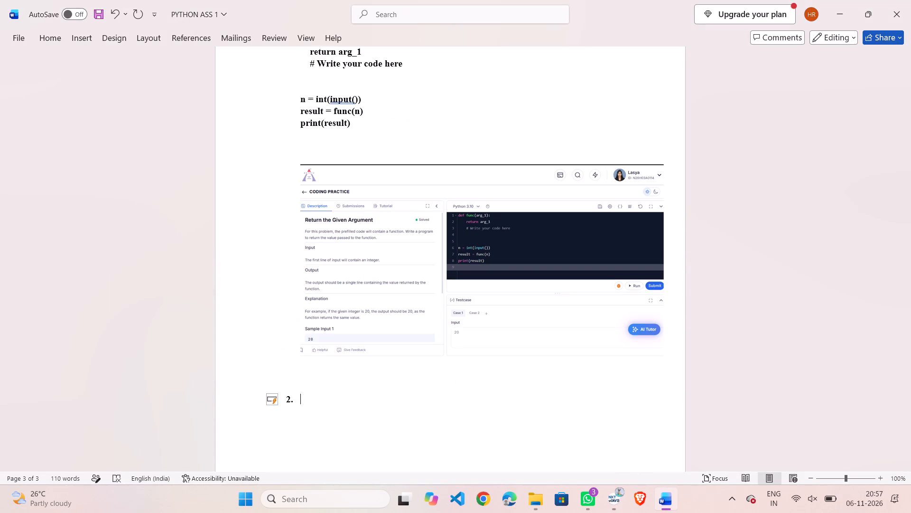
pyautogui.write('Exact digits')
pyautogui.press('Return')
pyautogui.press('BackSpace')
pyautogui.press('Return')
pyautogui.press('Return')
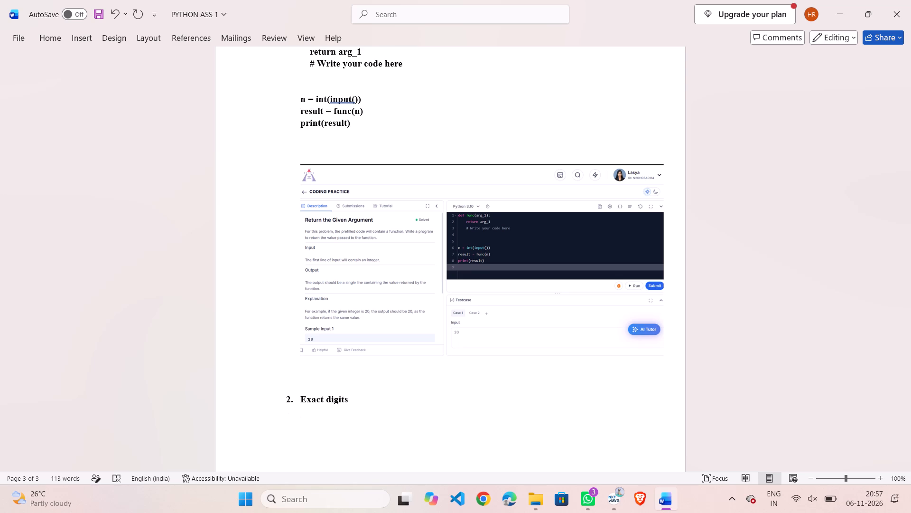
pyautogui.write('code')
pyautogui.hotkey('shift', ':')
pyautogui.press('Return')
pyautogui.press('Return')
# Paste the copied solution under the question 2 Code: label and add four line breaks after print(r).
pyautogui.press('c')
pyautogui.press('BackSpace')
pyautogui.hotkey('ctrl', 'v')
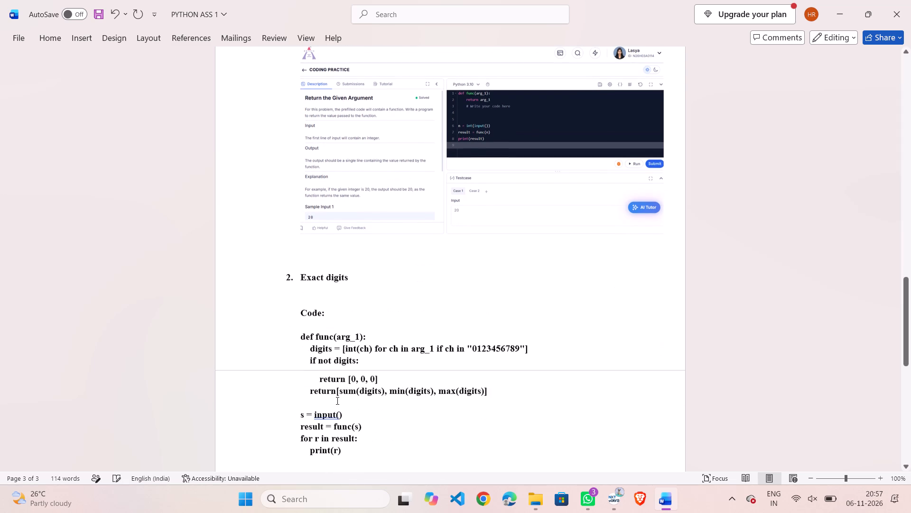
pyautogui.click(348, 455)
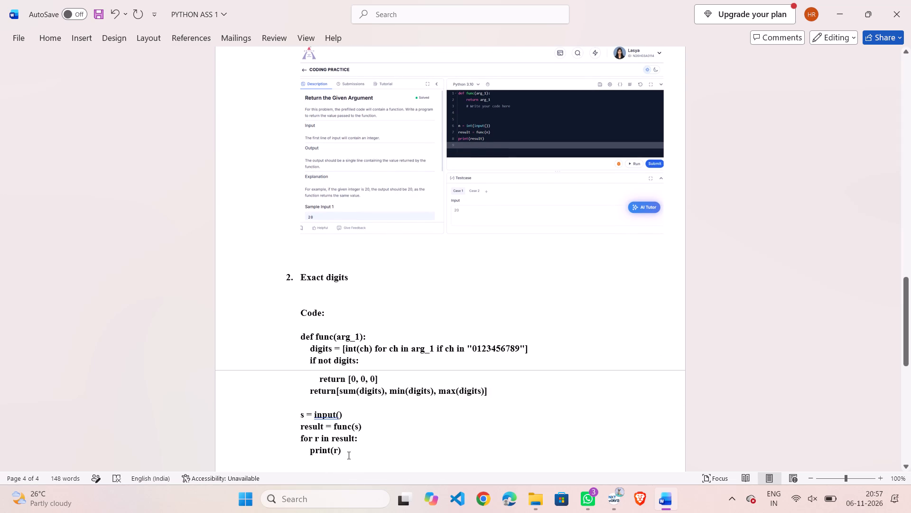
pyautogui.press('Return')
pyautogui.press('Return')
pyautogui.press('Return')
pyautogui.press('Return')
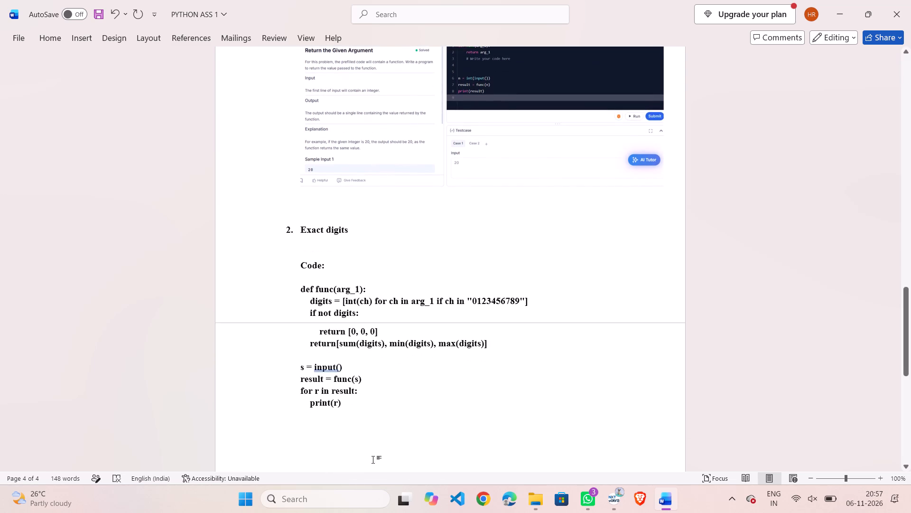
# Switch to NxtWave and capture and copy a screenshot of the Extract Digits problem page, including its description, code and test case.
pyautogui.click(618, 499)
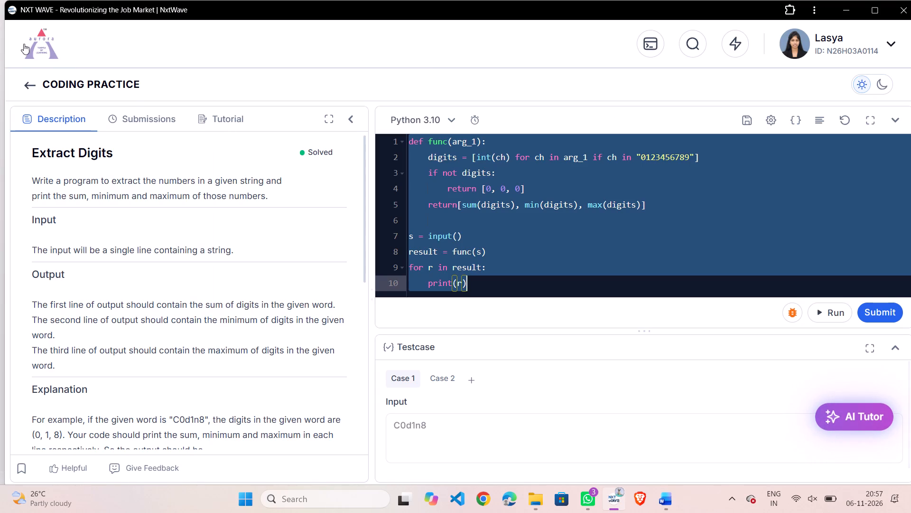
pyautogui.click(18, 38)
pyautogui.click(18, 34)
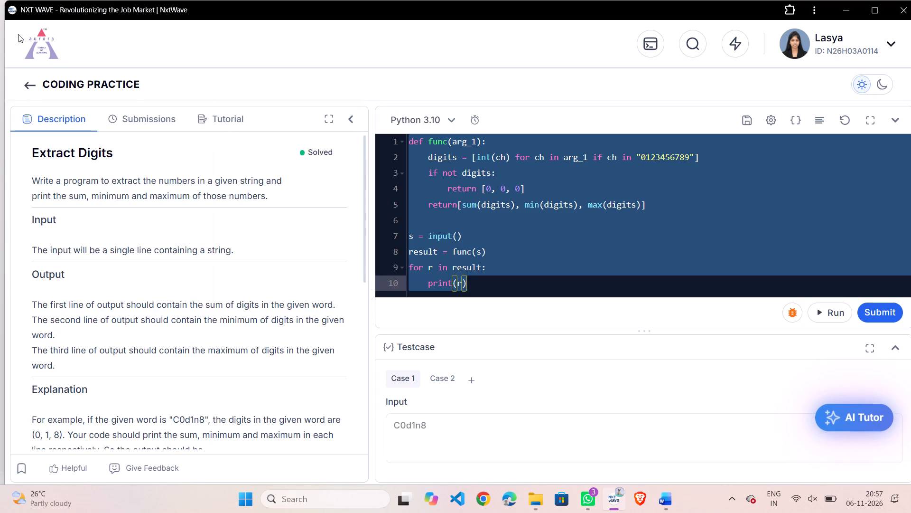
pyautogui.doubleClick(18, 34)
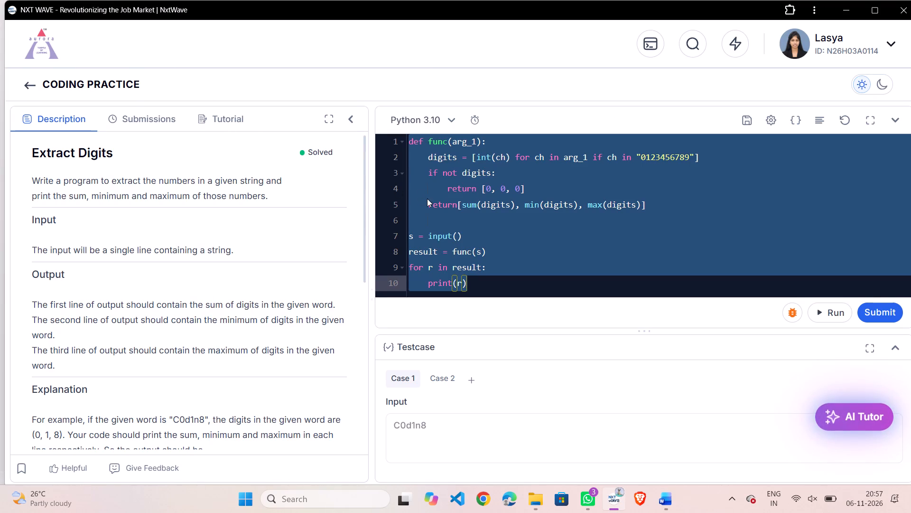
pyautogui.click(427, 199)
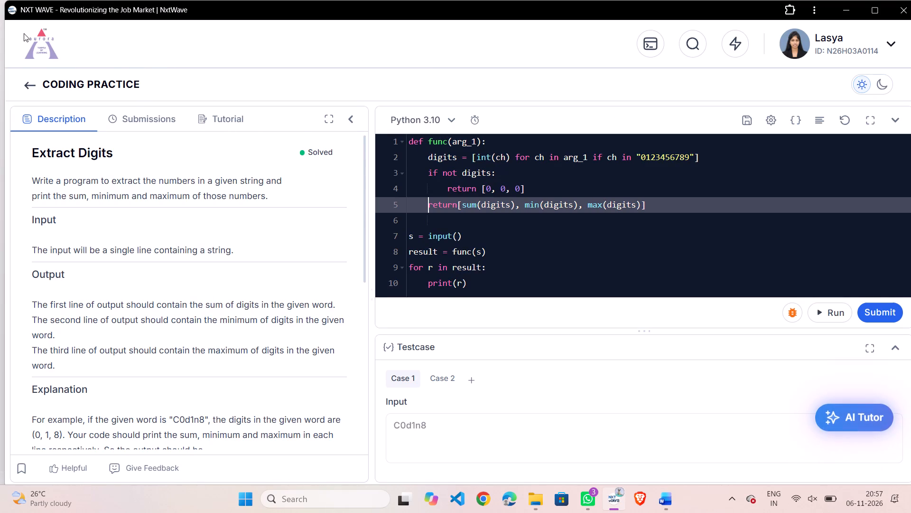
pyautogui.click(12, 24)
pyautogui.press('shift+super+s')
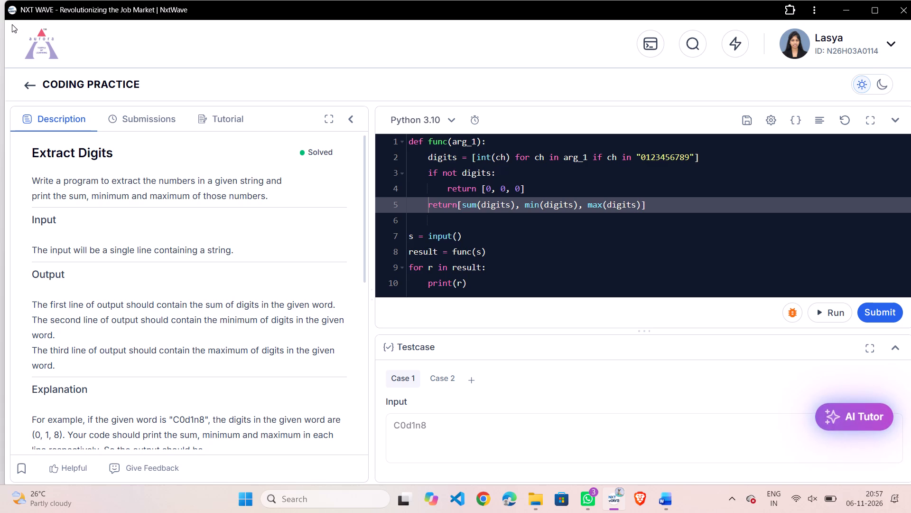
pyautogui.moveTo(12, 24); pyautogui.dragTo(379, 104)
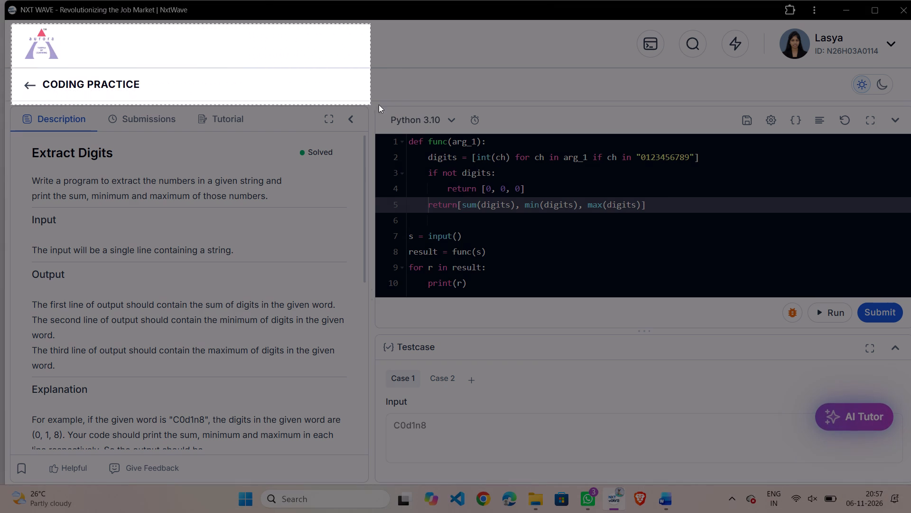
pyautogui.moveTo(379, 104); pyautogui.dragTo(614, 153)
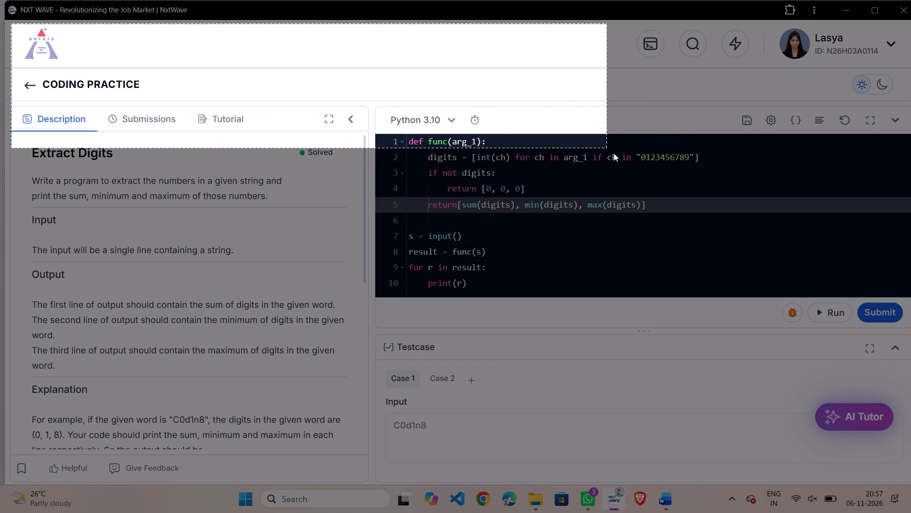
pyautogui.moveTo(614, 153); pyautogui.dragTo(856, 260)
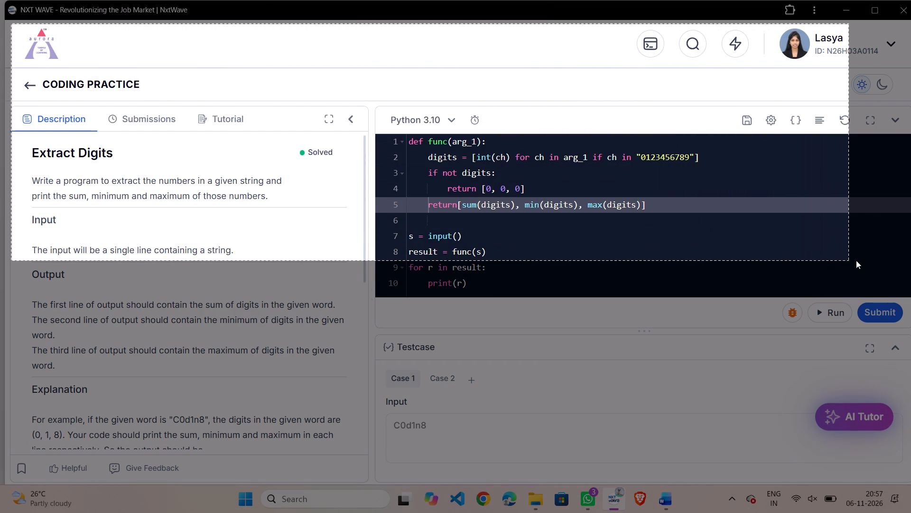
pyautogui.moveTo(856, 260); pyautogui.dragTo(900, 377)
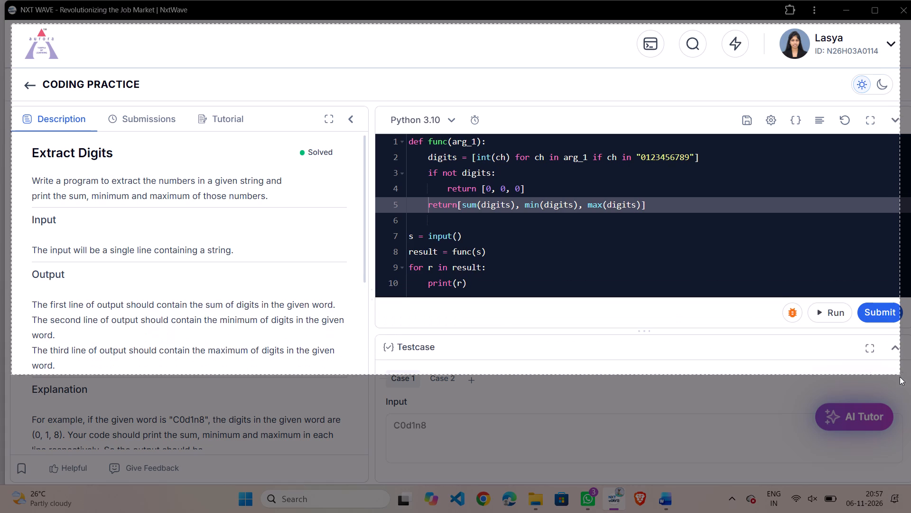
pyautogui.moveTo(900, 377); pyautogui.dragTo(908, 473)
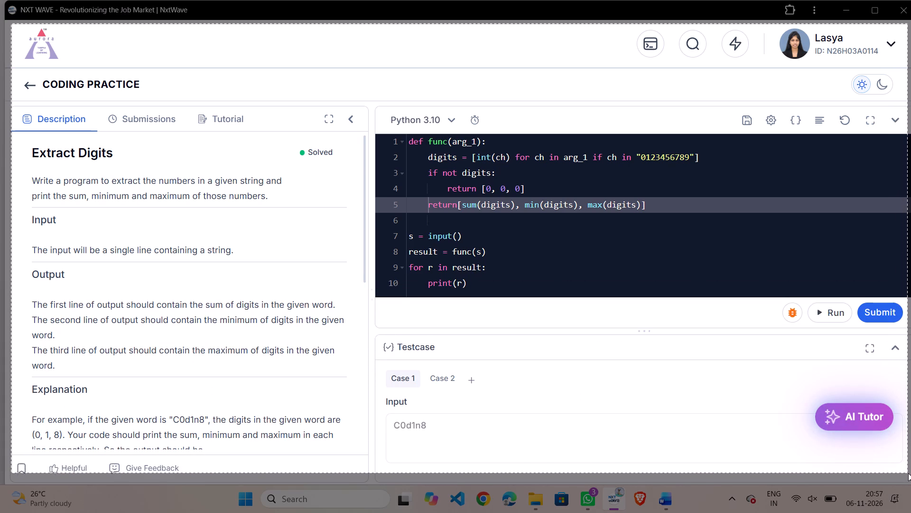
pyautogui.moveTo(908, 473); pyautogui.dragTo(910, 471)
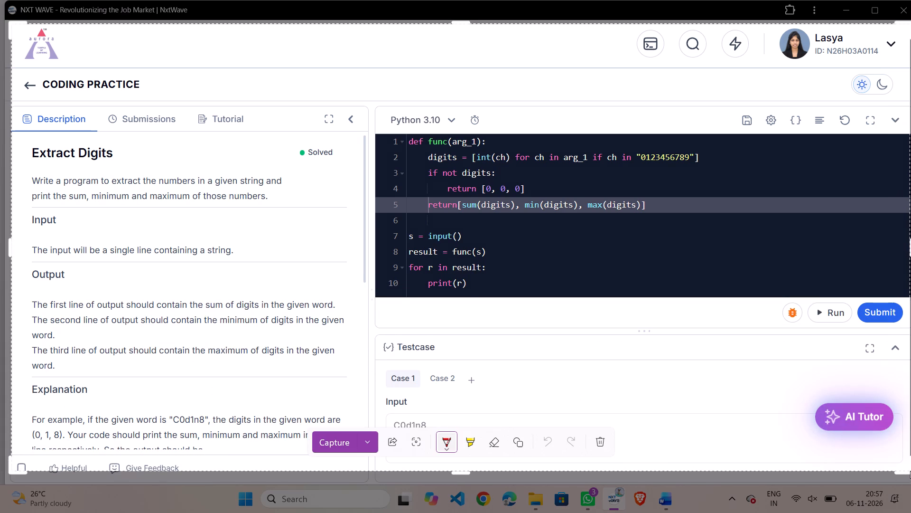
pyautogui.hotkey('ctrl', 'c')
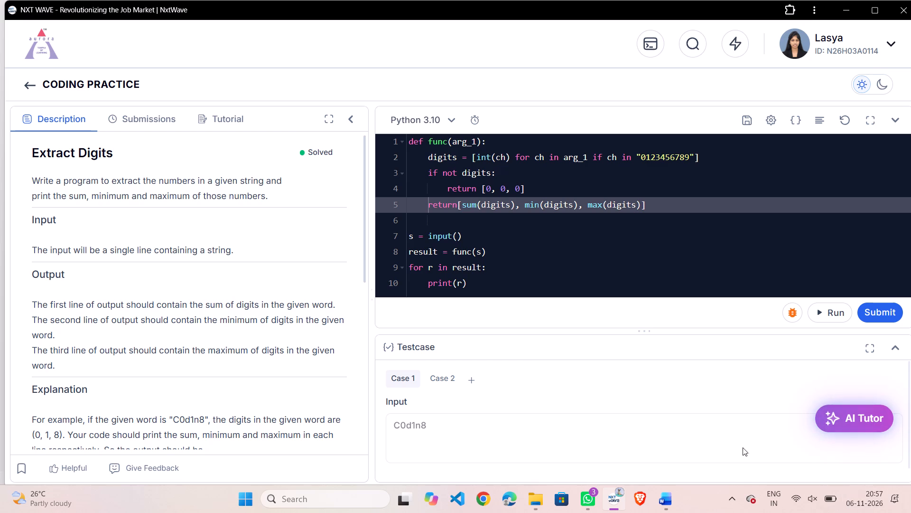
# Switch to the Word report, paste the captured screenshot below the question 2 code and review the surrounding pages.
pyautogui.click(665, 500)
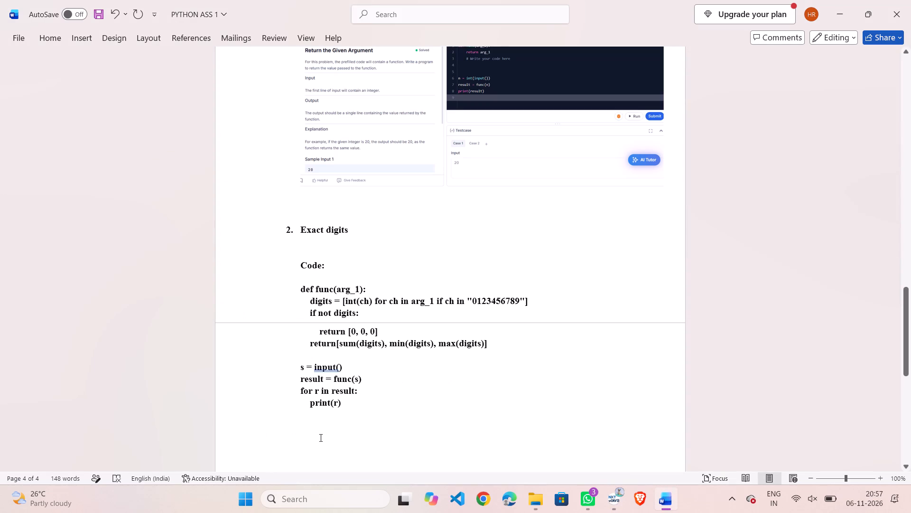
pyautogui.hotkey('ctrl', 'v')
pyautogui.scroll(1, 320, 437)
pyautogui.scroll(-1, 320, 437)
pyautogui.scroll(6, 320, 437)
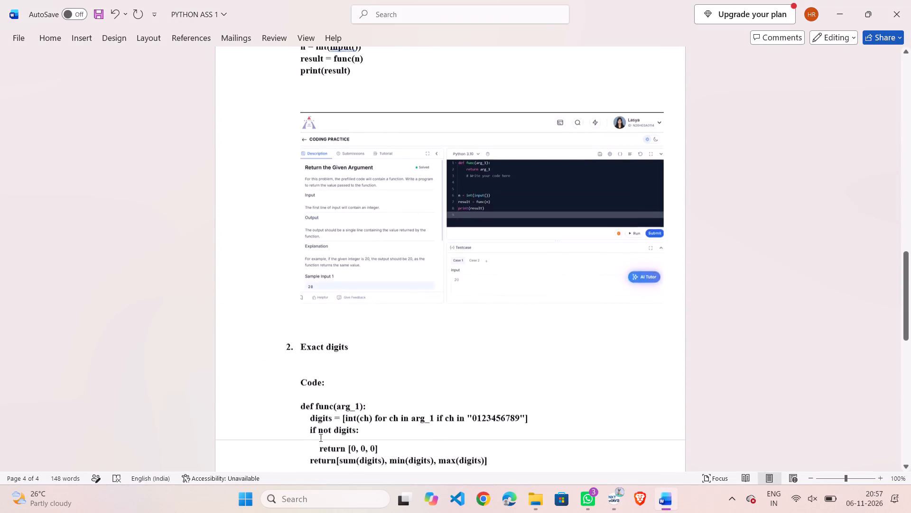
# Delete the question 1 title "Return the given argument" together with its list number.
pyautogui.scroll(2, 320, 437)
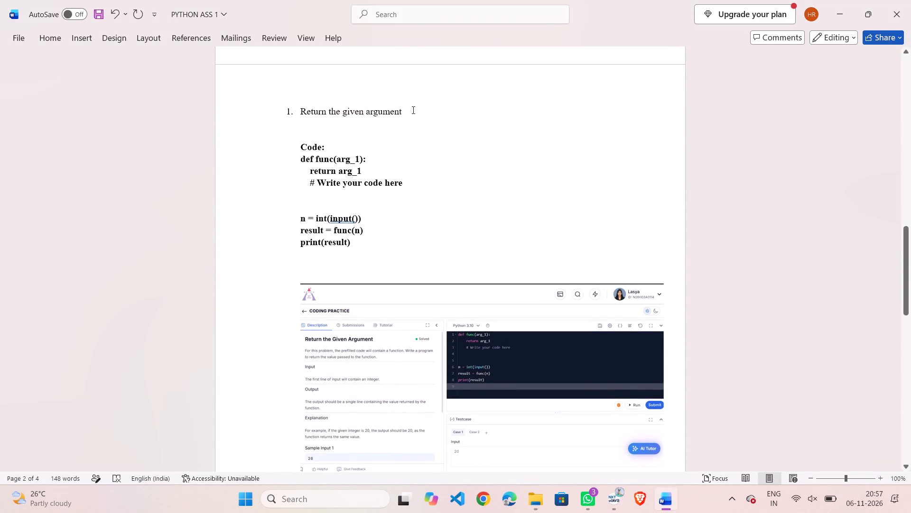
pyautogui.click(411, 110)
pyautogui.press('BackSpace')
pyautogui.press('BackSpace')
pyautogui.press('BackSpace')
pyautogui.press('BackSpace')
pyautogui.press('BackSpace')
pyautogui.press('BackSpace')
pyautogui.press('BackSpace')
pyautogui.press('BackSpace')
pyautogui.press('BackSpace')
pyautogui.press('BackSpace')
pyautogui.press('BackSpace')
pyautogui.press('BackSpace')
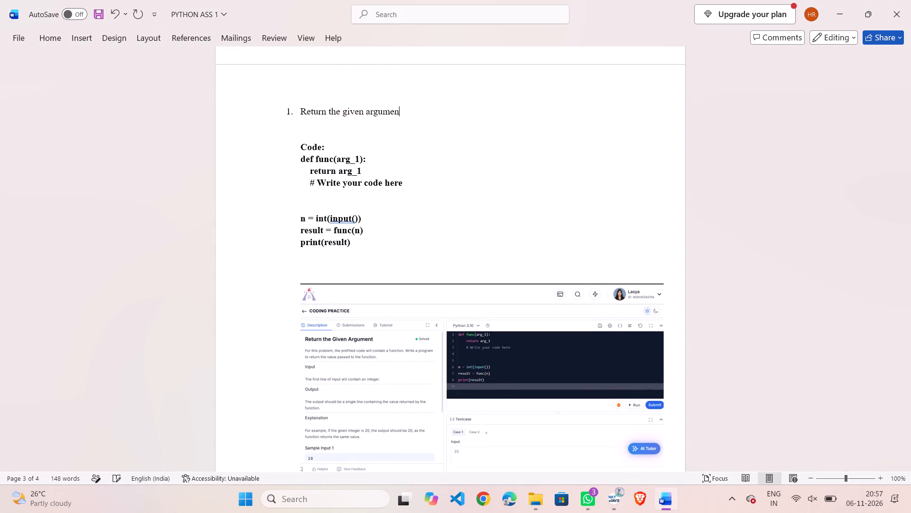
pyautogui.press('BackSpace')
pyautogui.press('BackSpace')
pyautogui.press('BackSpace')
pyautogui.press('BackSpace')
pyautogui.press('BackSpace')
pyautogui.press('BackSpace')
pyautogui.press('BackSpace')
pyautogui.press('BackSpace')
pyautogui.press('BackSpace')
pyautogui.press('BackSpace')
pyautogui.press('BackSpace')
pyautogui.press('BackSpace')
pyautogui.press('BackSpace')
pyautogui.press('BackSpace')
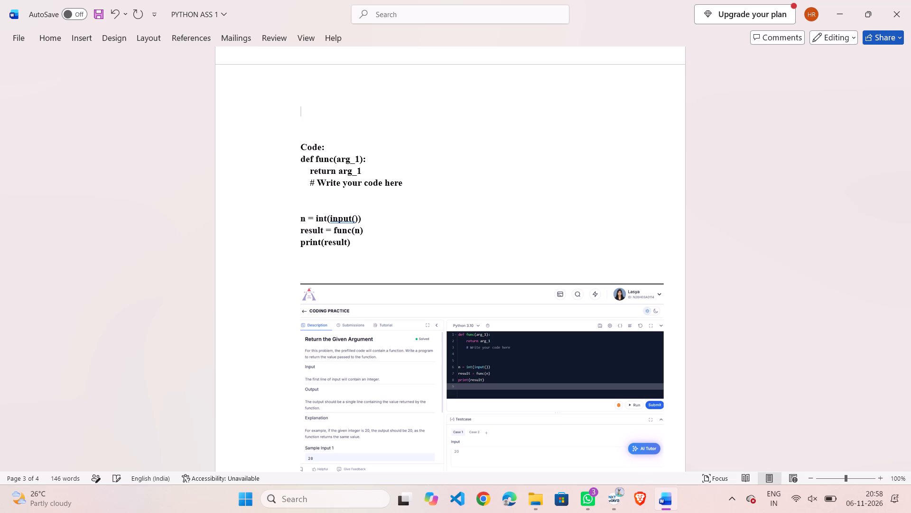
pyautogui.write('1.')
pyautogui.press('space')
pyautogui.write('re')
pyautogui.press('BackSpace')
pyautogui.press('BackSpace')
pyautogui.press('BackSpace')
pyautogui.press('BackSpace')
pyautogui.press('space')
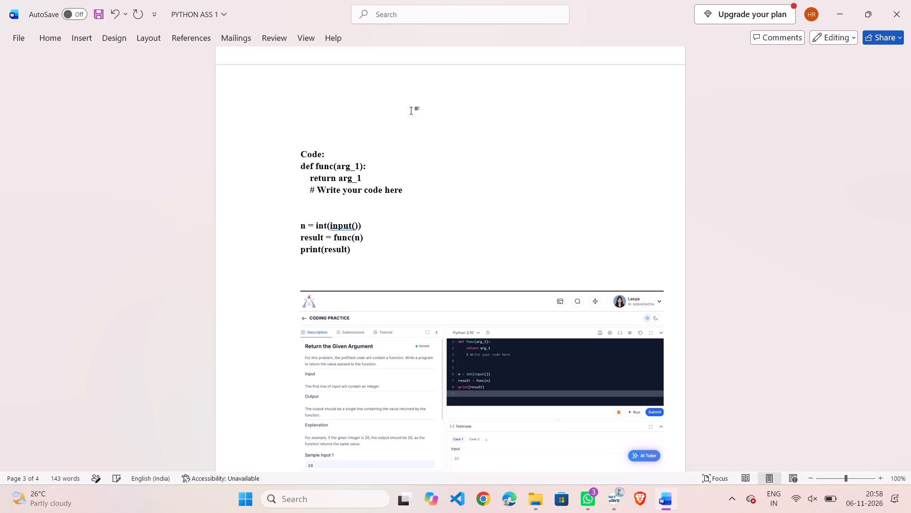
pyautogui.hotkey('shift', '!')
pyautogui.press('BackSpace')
# Enter the numbered title "1. Return the given Argument" on the empty line above the question 1 code.
pyautogui.write('1. Re')
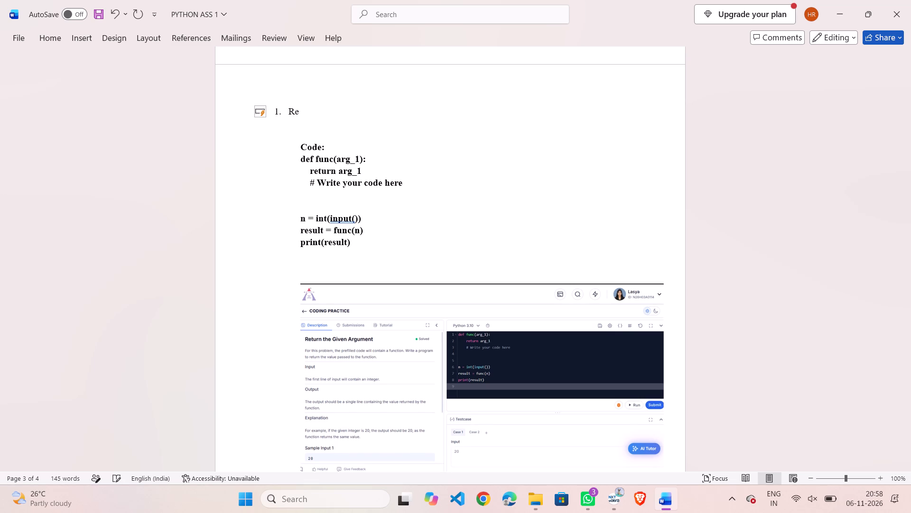
pyautogui.write('turn the give')
pyautogui.write('n')
pyautogui.press('space')
pyautogui.press('a')
pyautogui.press('BackSpace')
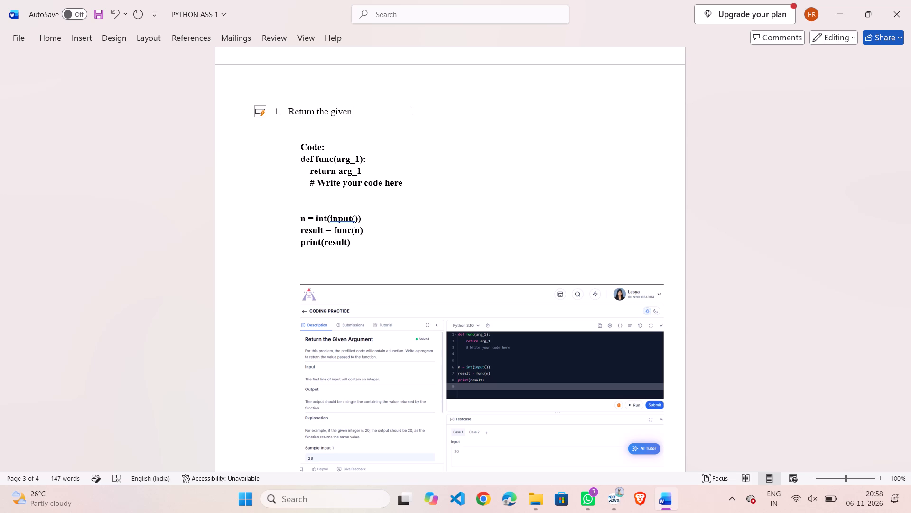
pyautogui.hotkey('shift', 'a')
pyautogui.write('rgument')
# Make the question 1 title "Return the given Argument" bold.
pyautogui.moveTo(393, 113); pyautogui.dragTo(389, 113)
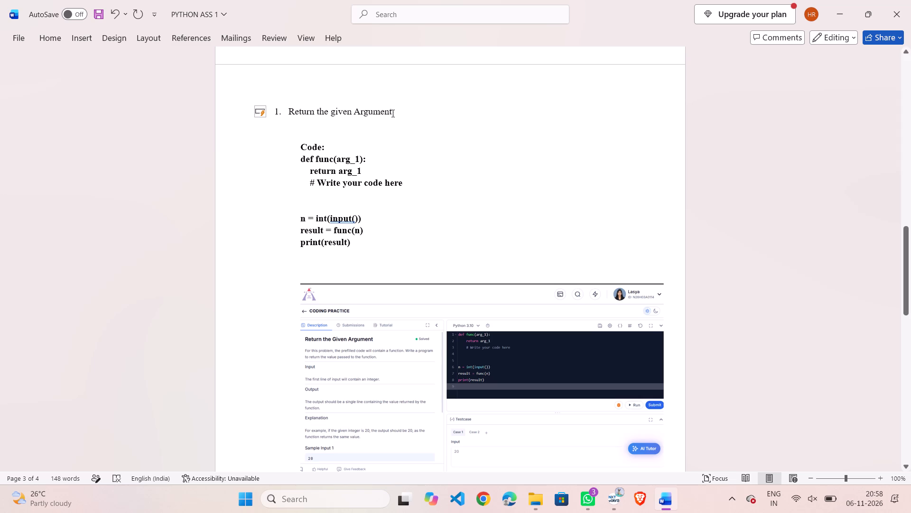
pyautogui.moveTo(389, 113); pyautogui.dragTo(274, 112)
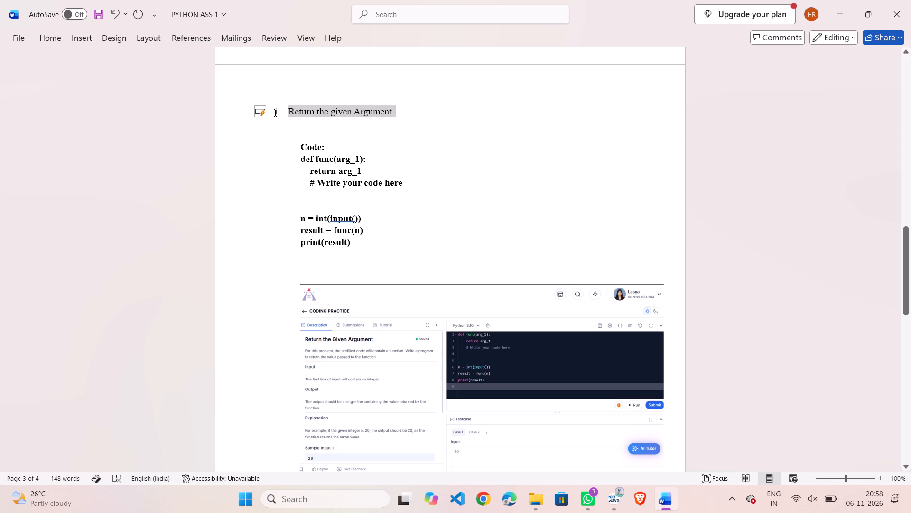
pyautogui.moveTo(274, 112); pyautogui.dragTo(274, 112)
pyautogui.click(280, 93)
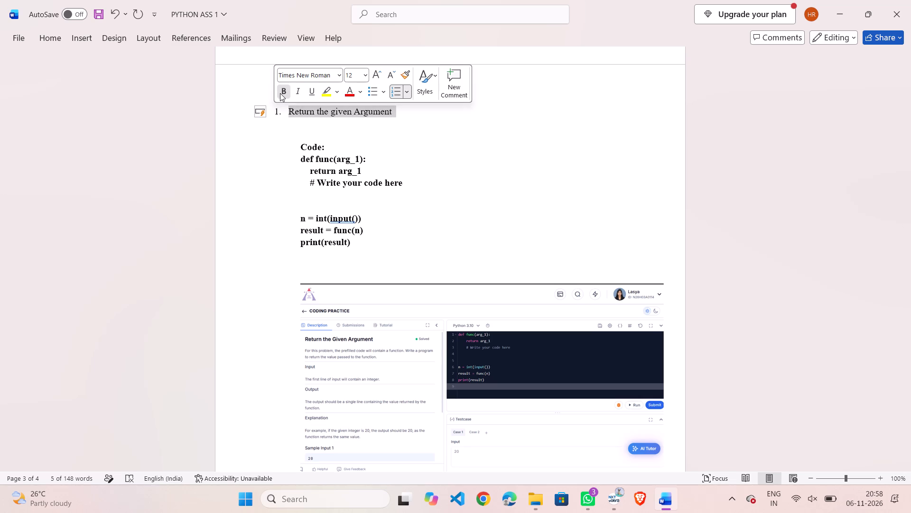
pyautogui.click(420, 156)
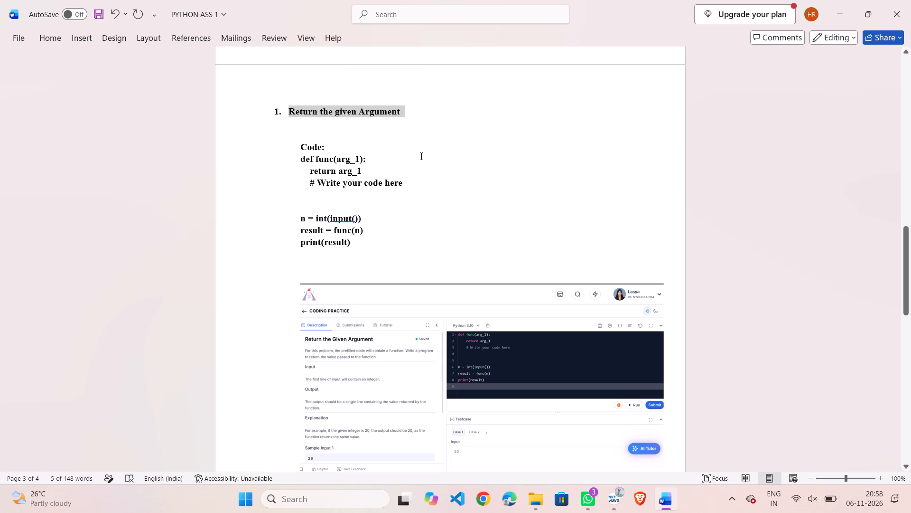
# Remove bold from the question 1 Code: label and all its code down to print(result).
pyautogui.scroll(-1, 420, 156)
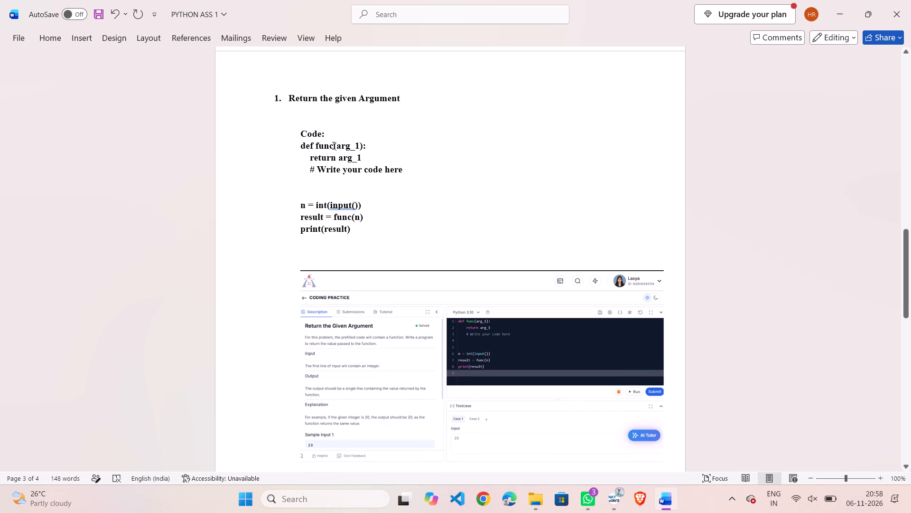
pyautogui.moveTo(295, 128); pyautogui.dragTo(345, 239)
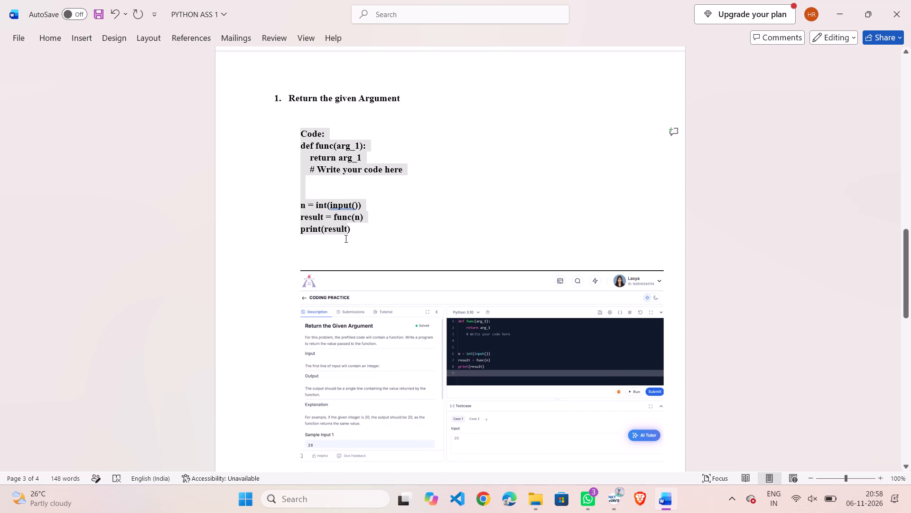
pyautogui.moveTo(345, 239); pyautogui.dragTo(347, 240)
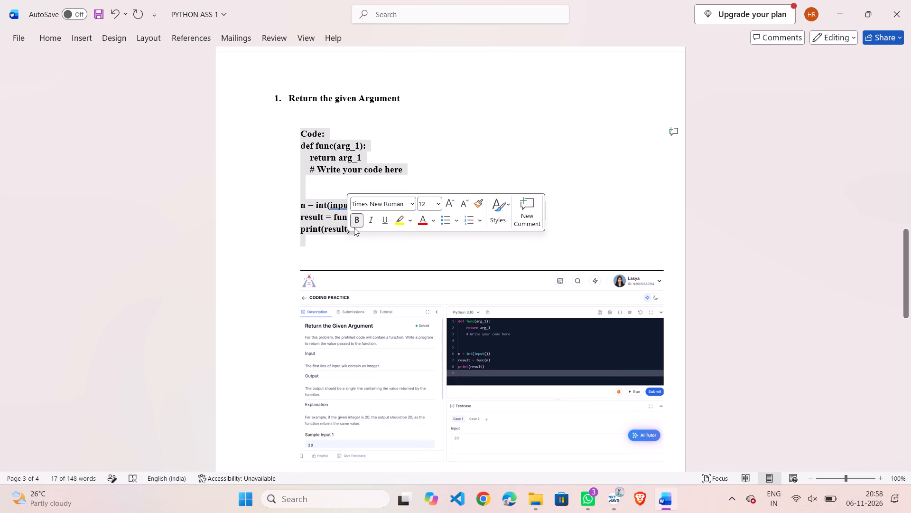
pyautogui.click(356, 221)
# Remove bold from the question 2 Code: label and all its code down to print(r).
pyautogui.scroll(-7, 347, 252)
pyautogui.moveTo(297, 245); pyautogui.dragTo(347, 396)
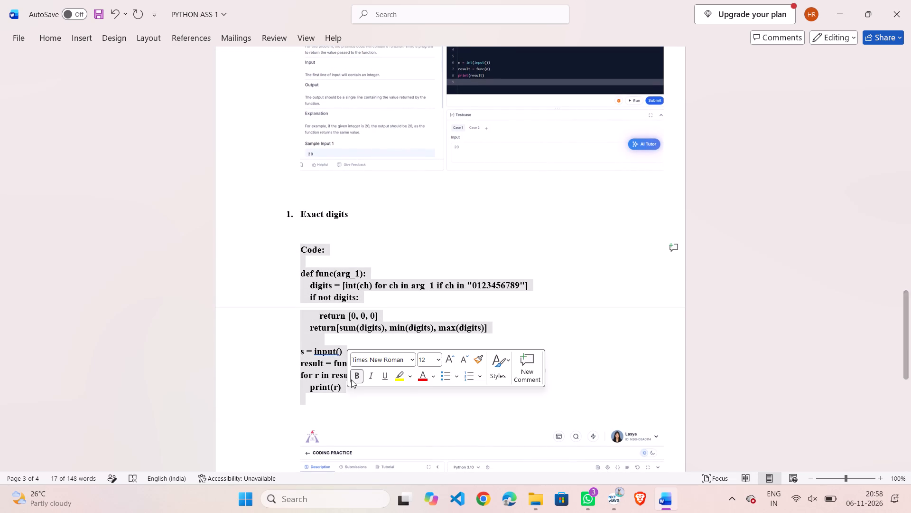
pyautogui.click(353, 377)
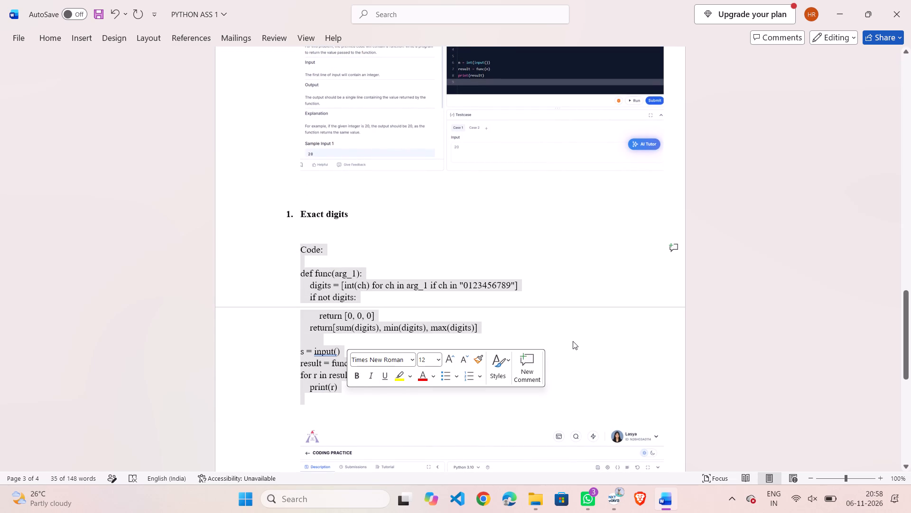
pyautogui.click(573, 341)
# Export the report as a PDF named "lab report 7 python" in the 2026-45 folder and dismiss any message that follows.
pyautogui.scroll(-7, 573, 341)
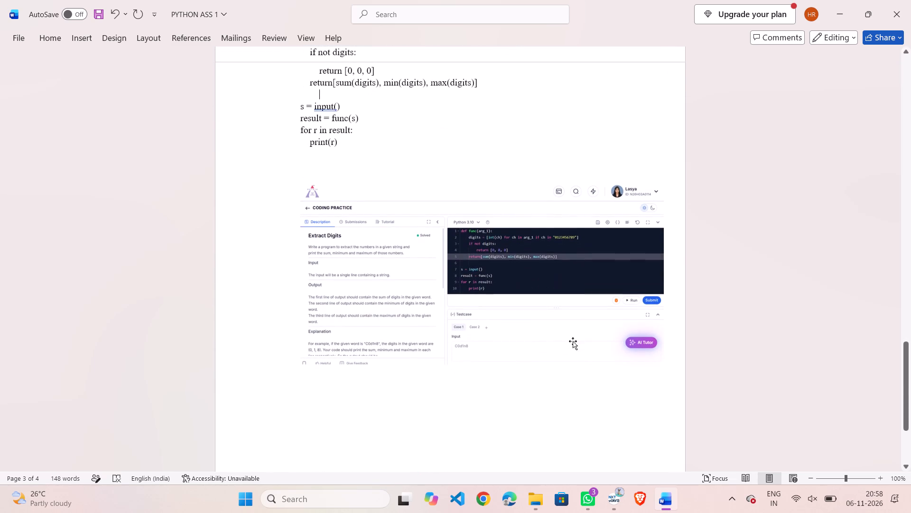
pyautogui.click(19, 35)
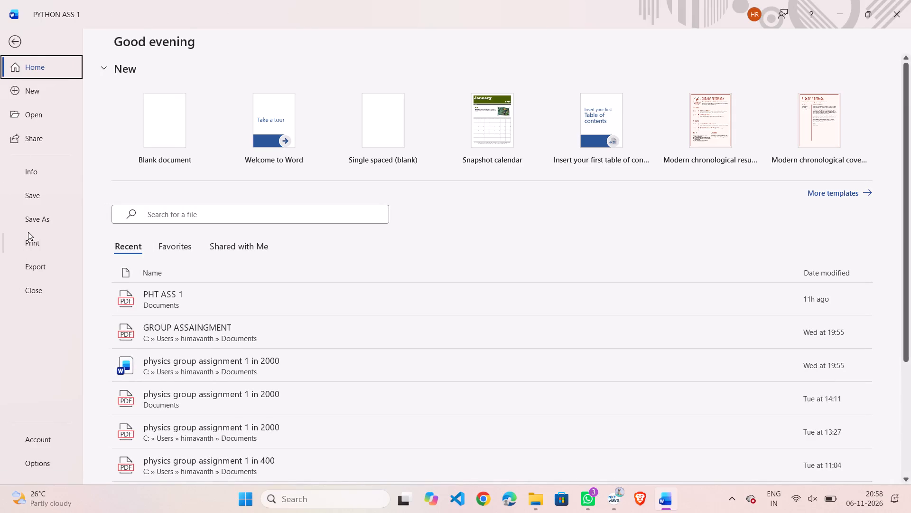
pyautogui.click(31, 224)
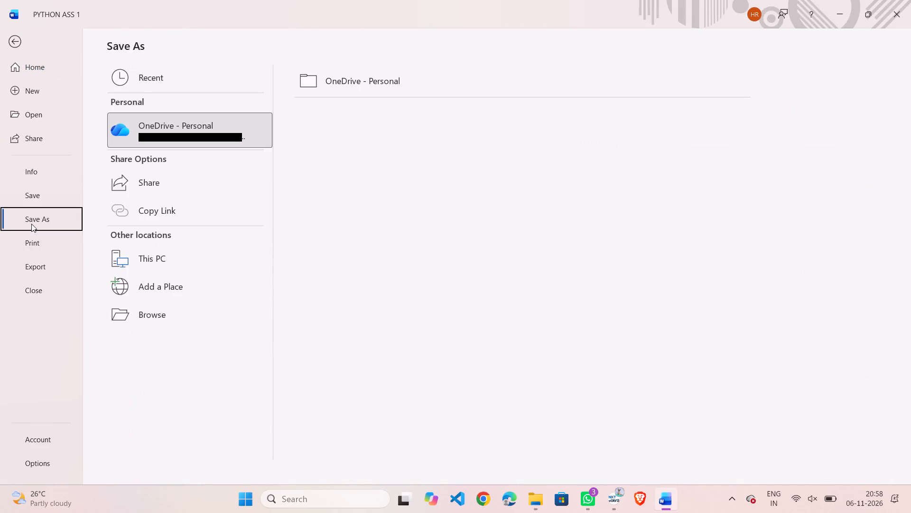
pyautogui.click(30, 267)
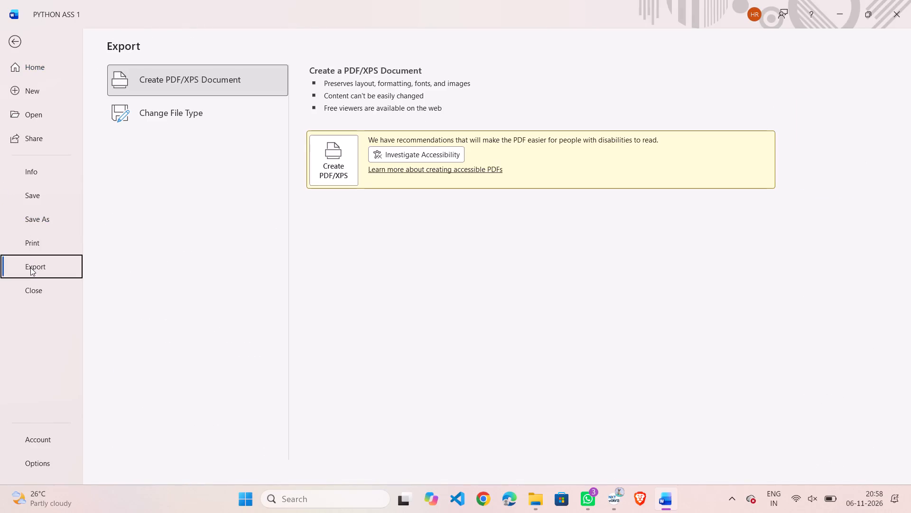
pyautogui.click(325, 175)
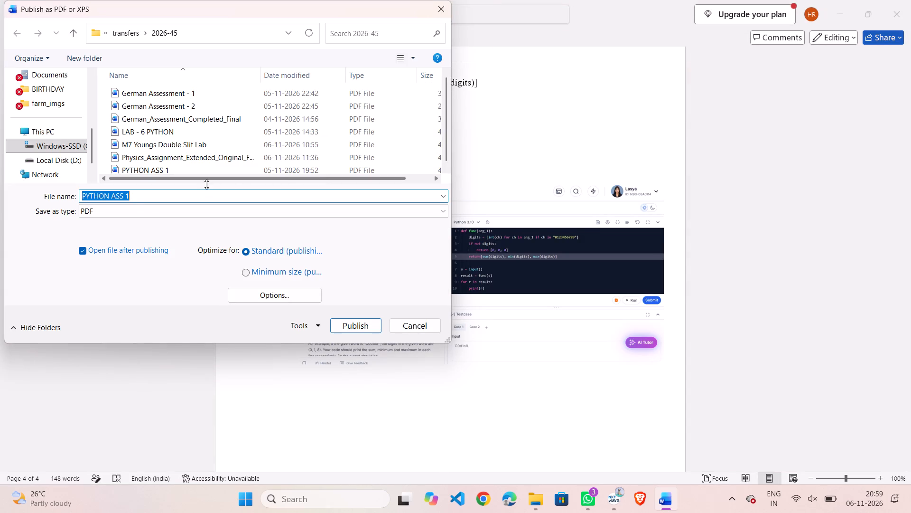
pyautogui.click(133, 193)
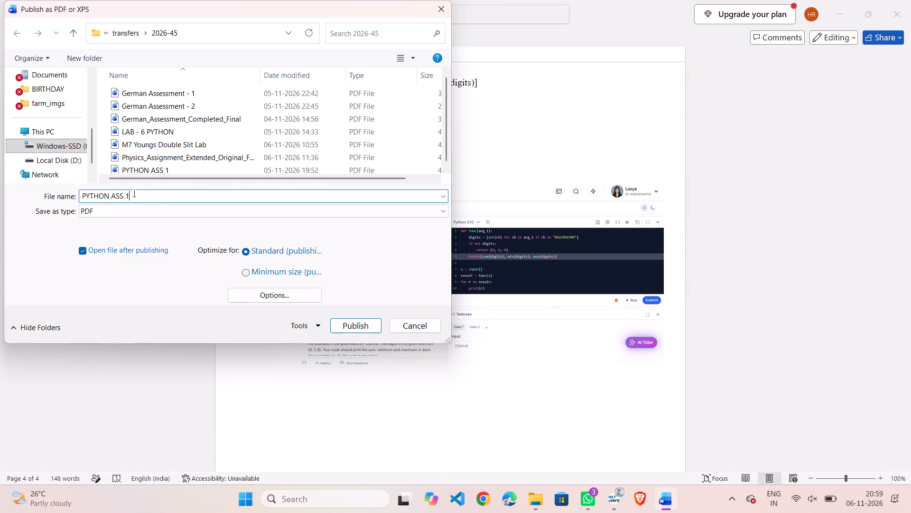
pyautogui.press('BackSpace')
pyautogui.press('BackSpace')
pyautogui.press('BackSpace')
pyautogui.press('BackSpace')
pyautogui.press('BackSpace')
pyautogui.press('BackSpace')
pyautogui.press('BackSpace')
pyautogui.press('BackSpace')
pyautogui.press('BackSpace')
pyautogui.press('BackSpace')
pyautogui.press('BackSpace')
pyautogui.press('BackSpace')
pyautogui.press('BackSpace')
pyautogui.write('lab report 7 p')
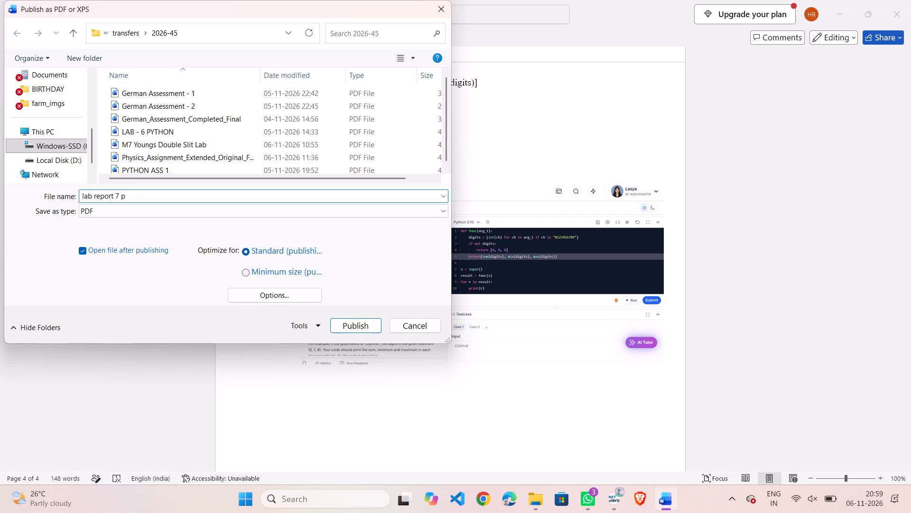
pyautogui.write('hyt')
pyautogui.press('BackSpace')
pyautogui.press('BackSpace')
pyautogui.press('BackSpace')
pyautogui.write('ytho')
pyautogui.press('n')
pyautogui.click(338, 324)
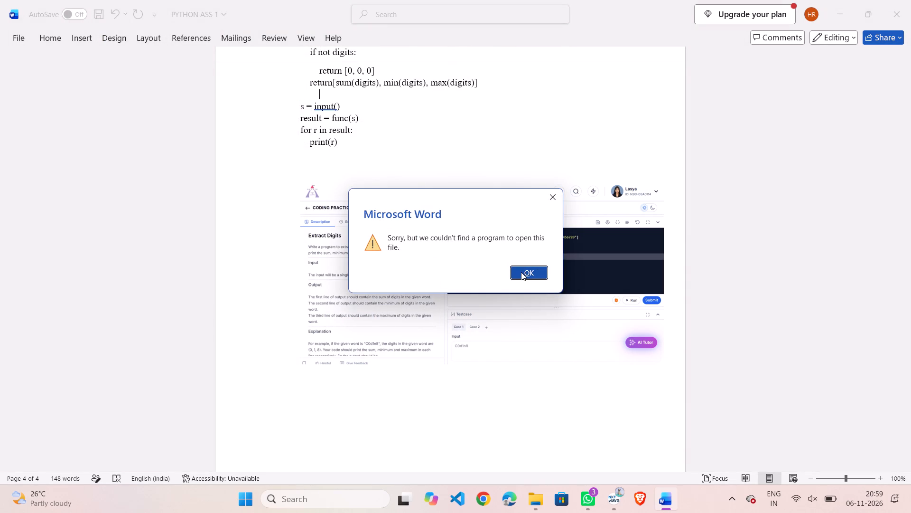
pyautogui.click(521, 272)
# Close the report, saving its changes as a Word document named "lab 7 pythob" in the 2026-45 folder.
pyautogui.click(910, 0)
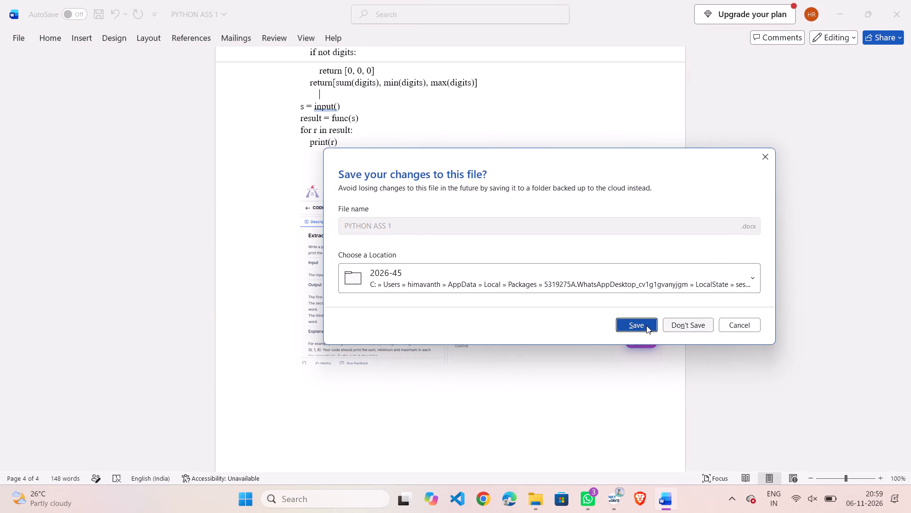
pyautogui.click(744, 224)
pyautogui.moveTo(744, 224); pyautogui.dragTo(718, 225)
pyautogui.moveTo(718, 225); pyautogui.dragTo(533, 281)
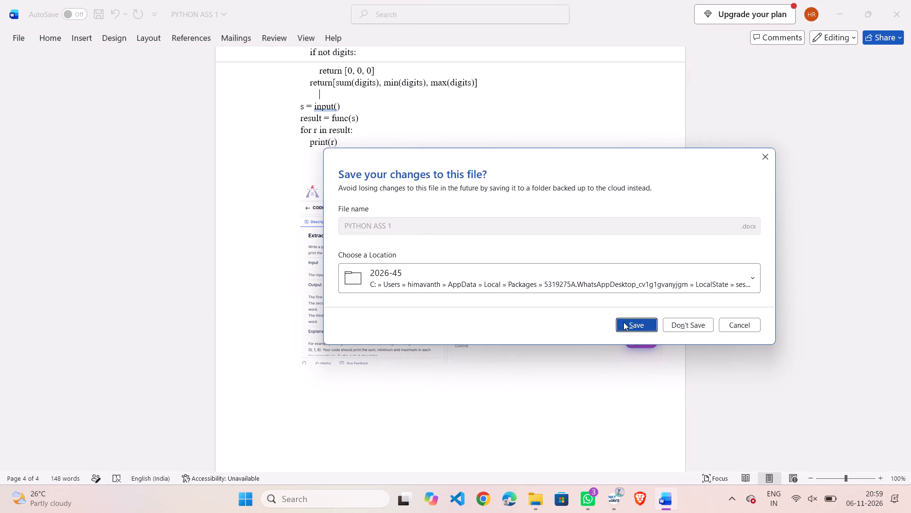
pyautogui.click(623, 323)
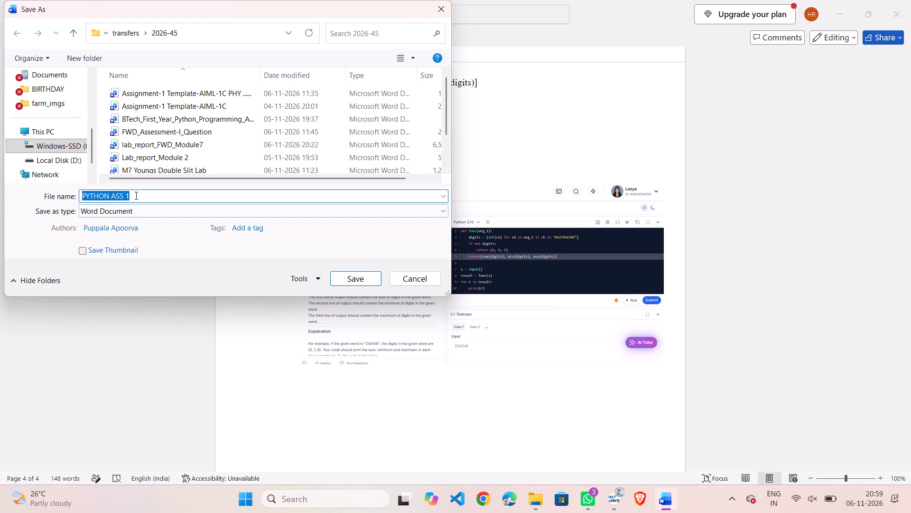
pyautogui.click(135, 195)
pyautogui.press('BackSpace')
pyautogui.press('BackSpace')
pyautogui.press('BackSpace')
pyautogui.press('BackSpace')
pyautogui.press('BackSpace')
pyautogui.press('BackSpace')
pyautogui.press('BackSpace')
pyautogui.press('BackSpace')
pyautogui.press('BackSpace')
pyautogui.press('BackSpace')
pyautogui.press('BackSpace')
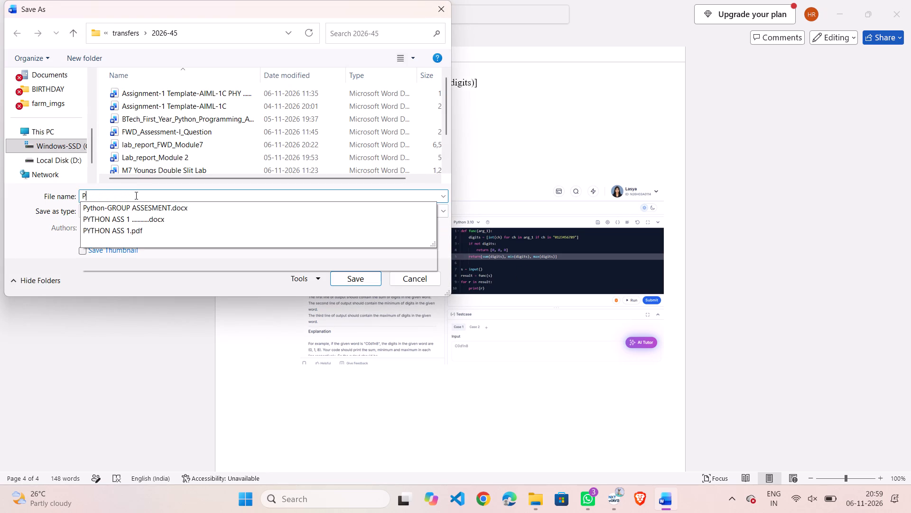
pyautogui.press('BackSpace')
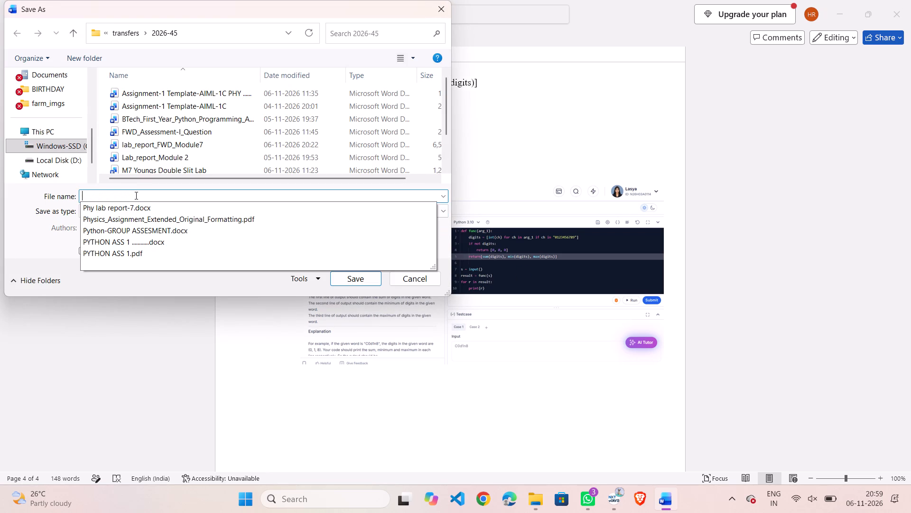
pyautogui.write('lab 7 pythob')
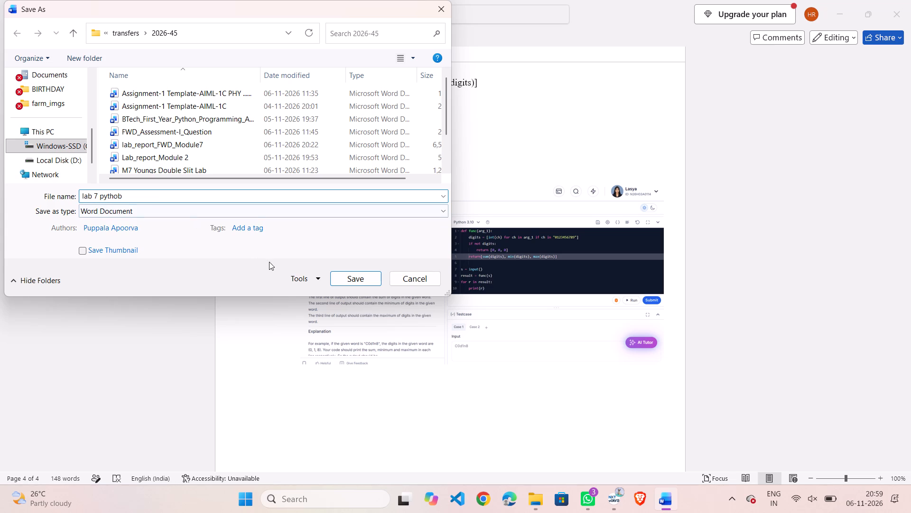
pyautogui.click(334, 277)
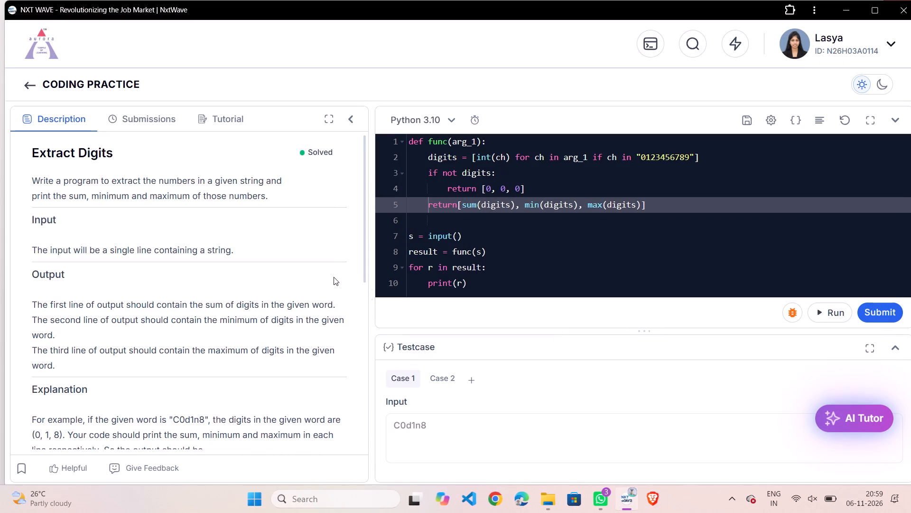
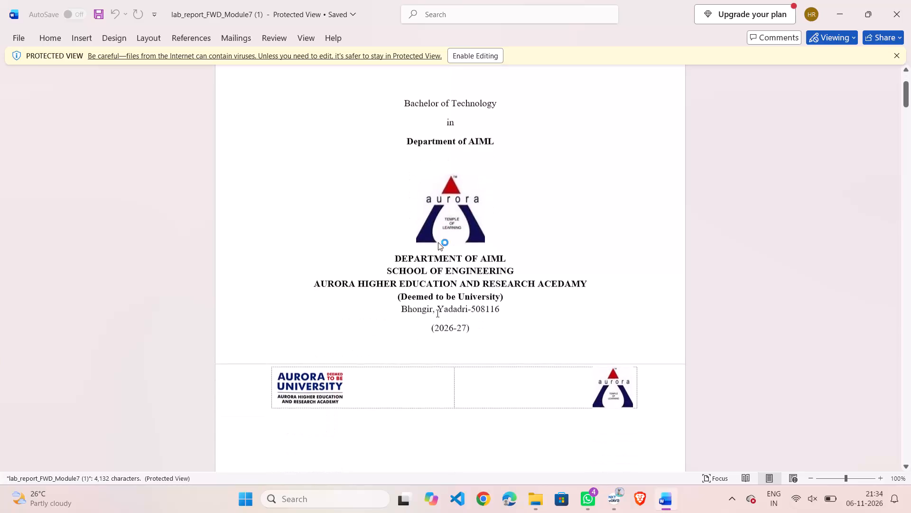
# Enable editing of the protected lab_report_FWD_Module7 (1) document.
pyautogui.click(457, 59)
# Copy the Transition Practice HTML from the "HTML CODE :" heading down through the closing </body> tag.
pyautogui.scroll(-20, 437, 184)
pyautogui.scroll(-20, 437, 184)
pyautogui.scroll(-3, 437, 184)
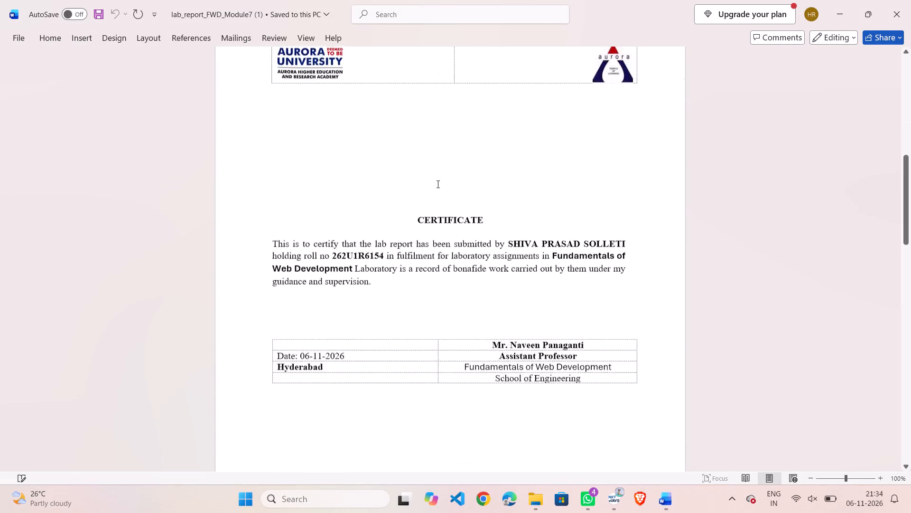
pyautogui.scroll(-8, 437, 184)
pyautogui.scroll(5, 437, 184)
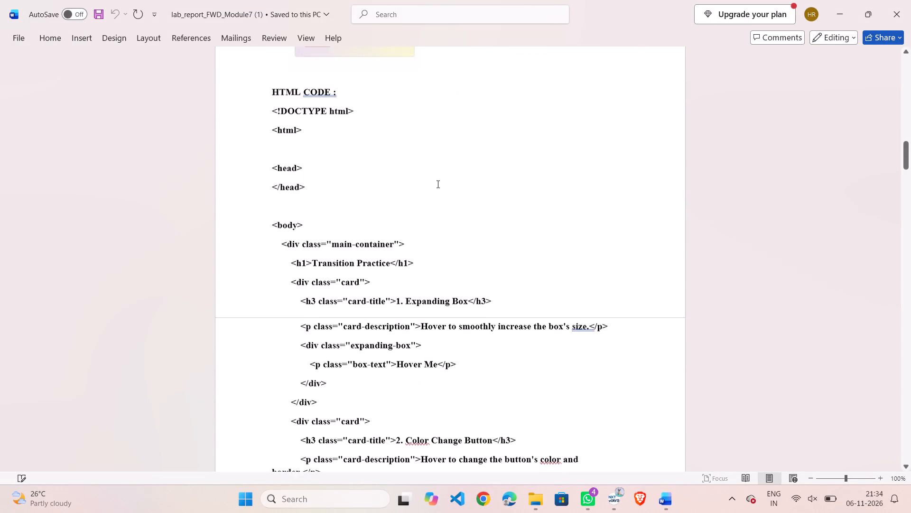
pyautogui.scroll(-1, 437, 184)
pyautogui.scroll(1, 437, 184)
pyautogui.scroll(-1, 437, 184)
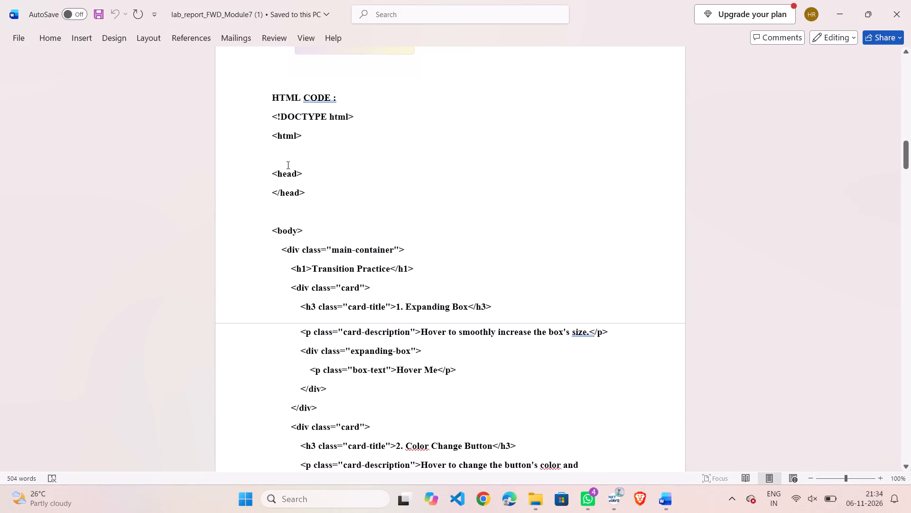
pyautogui.moveTo(271, 110); pyautogui.dragTo(333, 290)
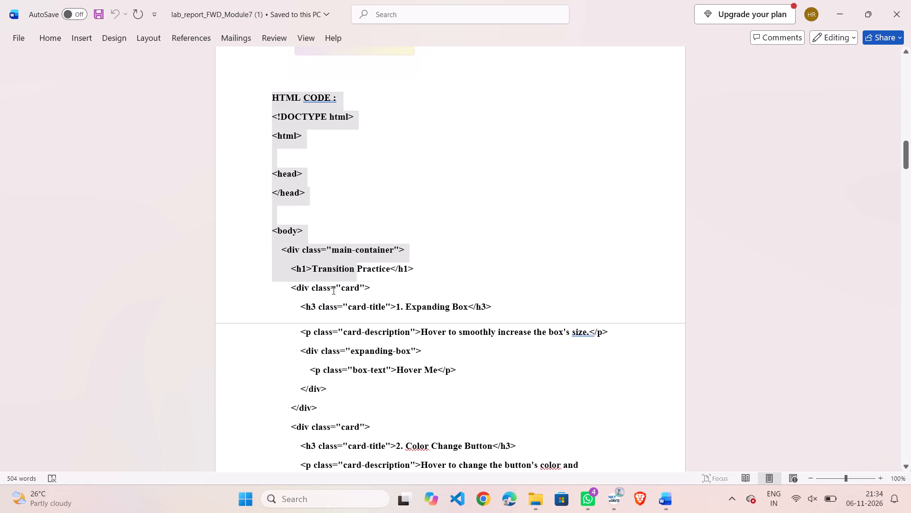
pyautogui.moveTo(333, 290); pyautogui.dragTo(383, 452)
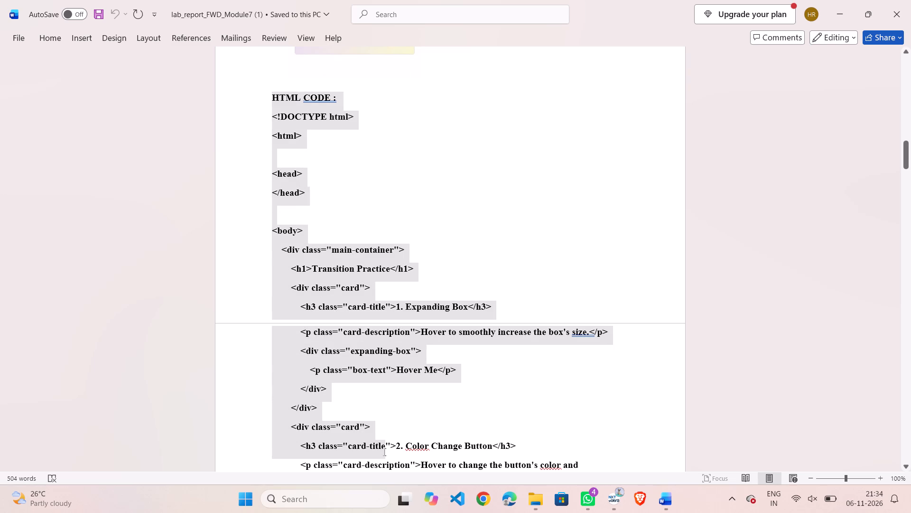
pyautogui.moveTo(383, 452); pyautogui.dragTo(550, 512)
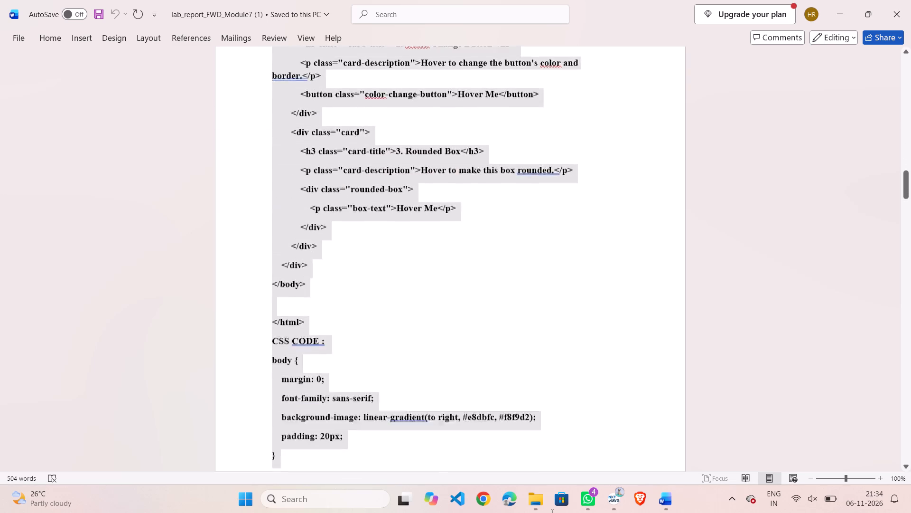
pyautogui.moveTo(550, 512); pyautogui.dragTo(355, 112)
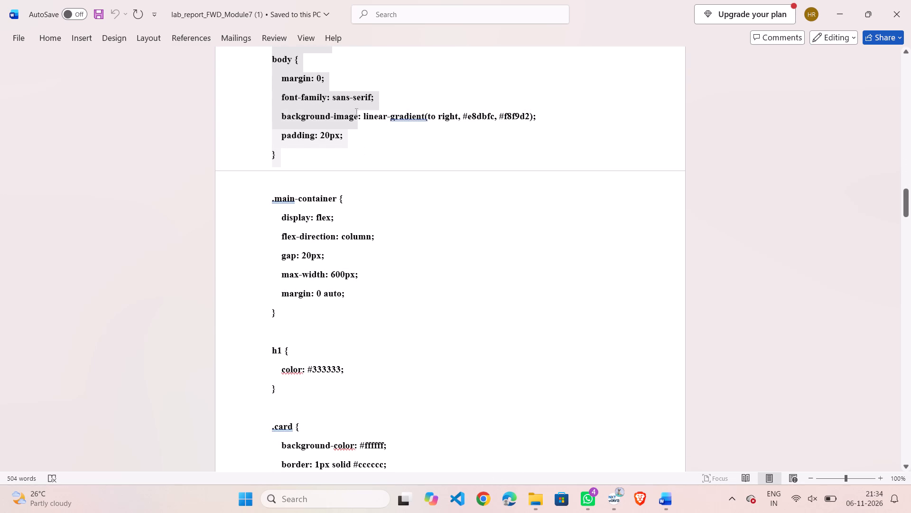
pyautogui.moveTo(355, 112); pyautogui.dragTo(317, 141)
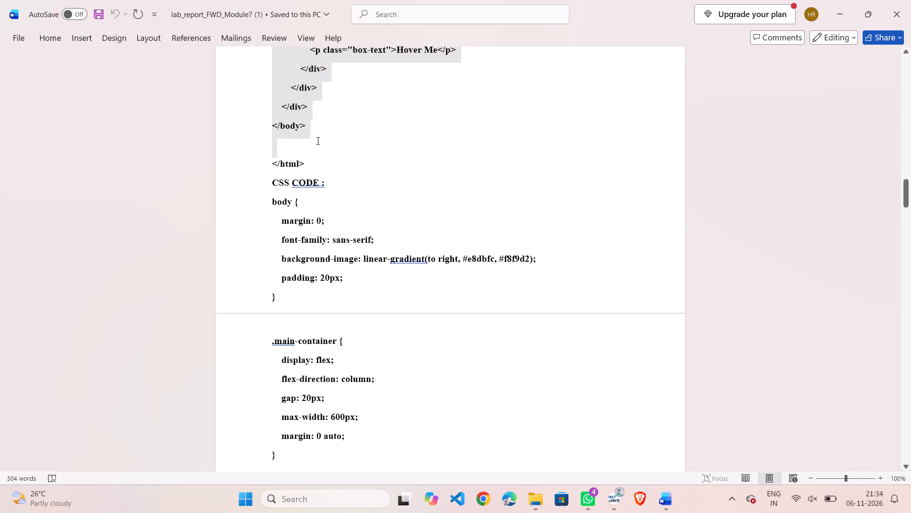
pyautogui.moveTo(317, 141); pyautogui.dragTo(318, 134)
pyautogui.hotkey('ctrl', 'c')
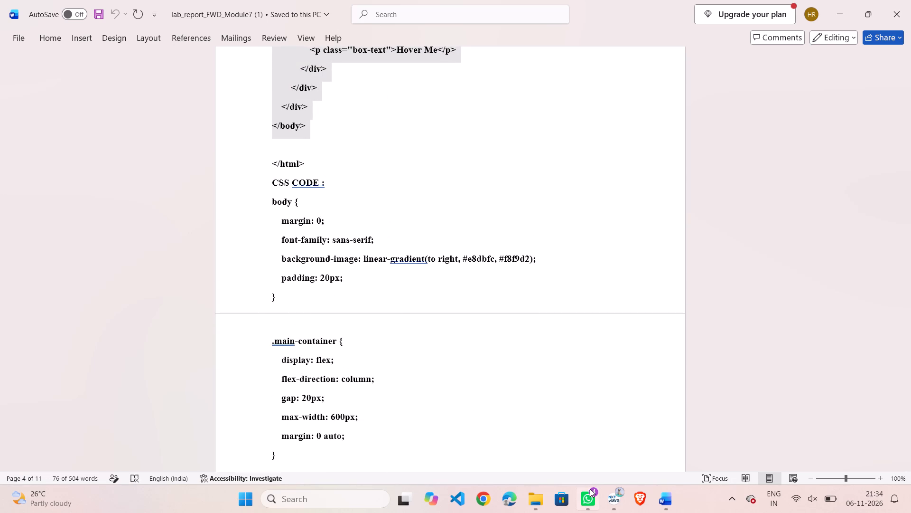
# Switch to the NxtWave coding practice and replace all its HTML code with the copied HTML.
pyautogui.click(608, 500)
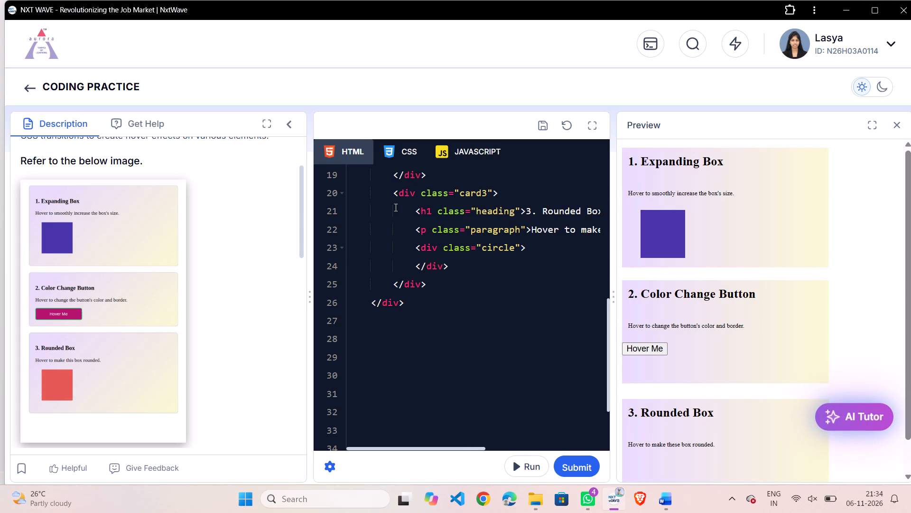
pyautogui.scroll(8, 395, 207)
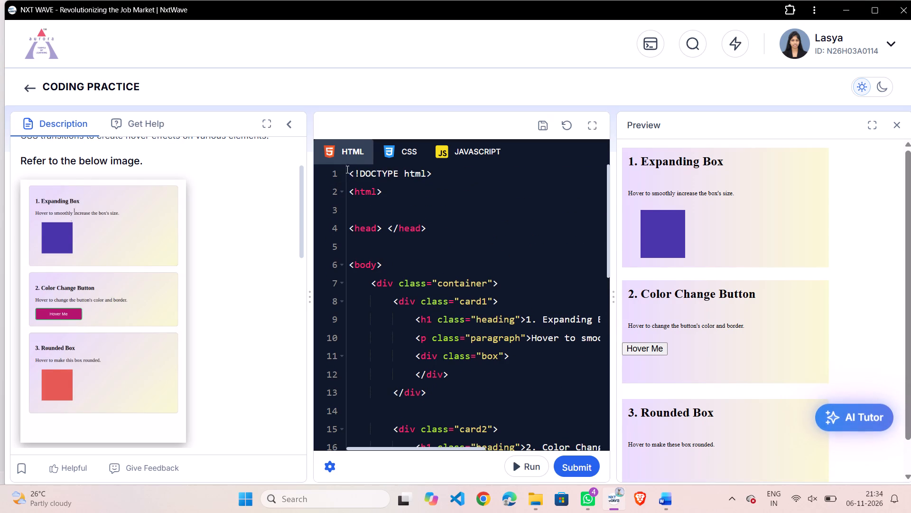
pyautogui.moveTo(347, 170); pyautogui.dragTo(497, 510)
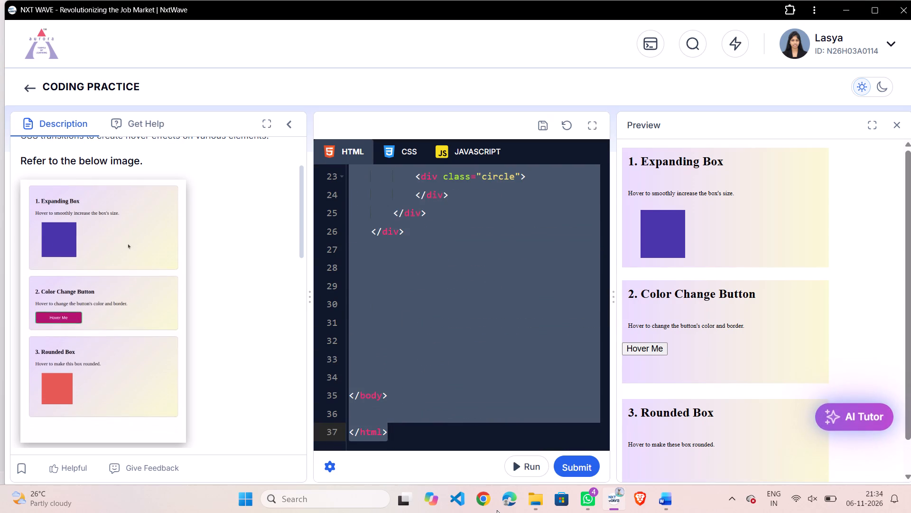
pyautogui.press('Delete')
pyautogui.hotkey('ctrl', 'v')
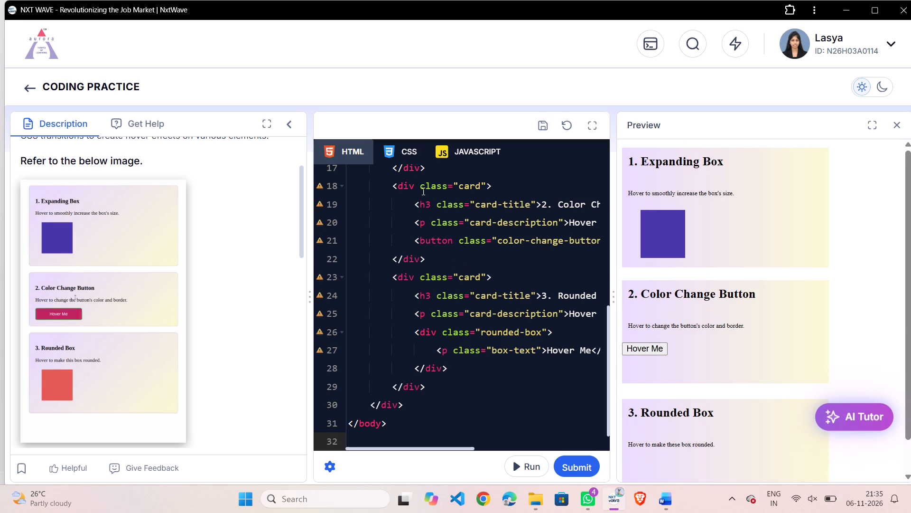
pyautogui.click(407, 150)
pyautogui.scroll(11, 381, 175)
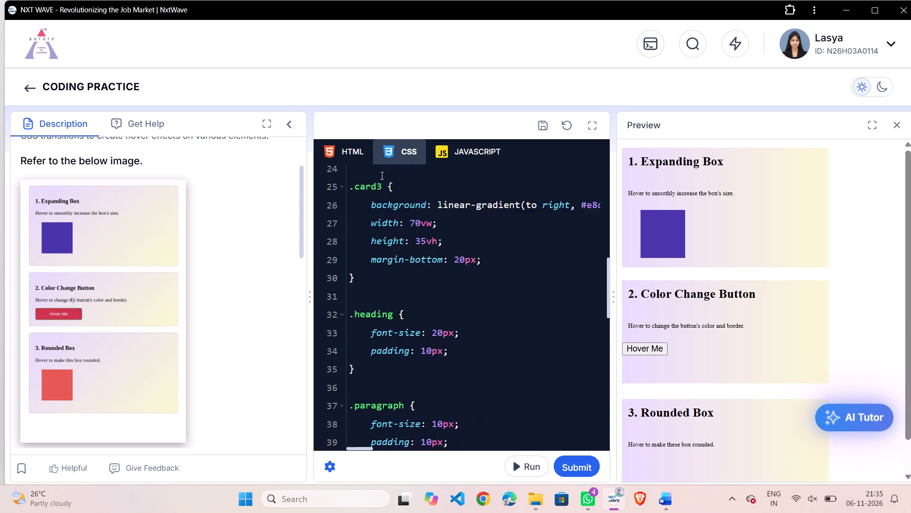
pyautogui.scroll(8, 373, 179)
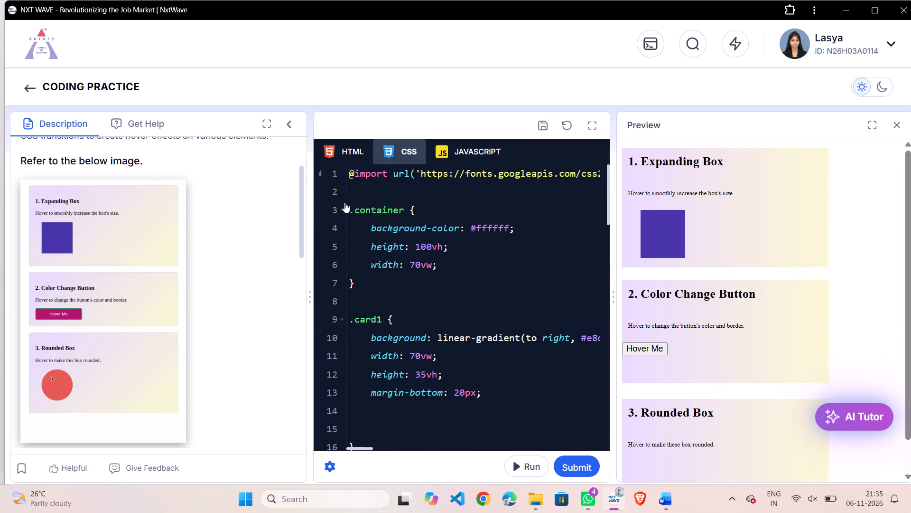
pyautogui.click(344, 201)
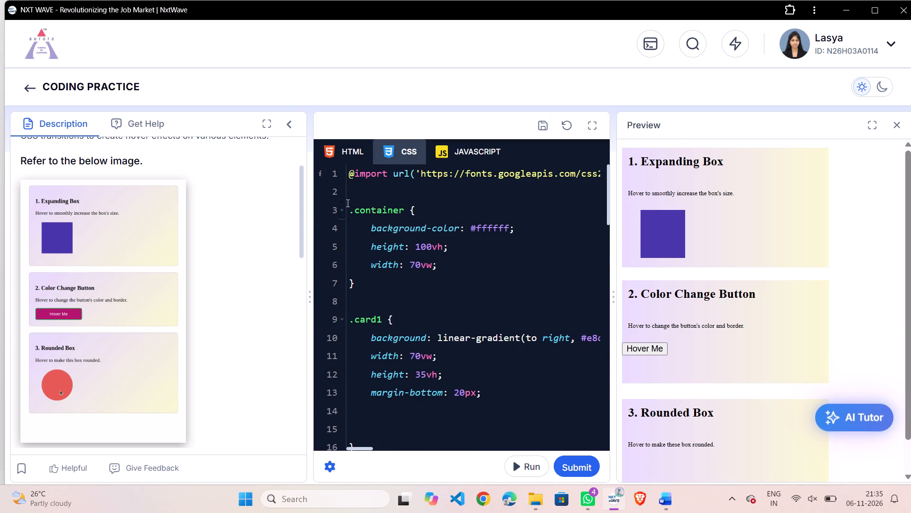
pyautogui.moveTo(347, 203); pyautogui.dragTo(409, 512)
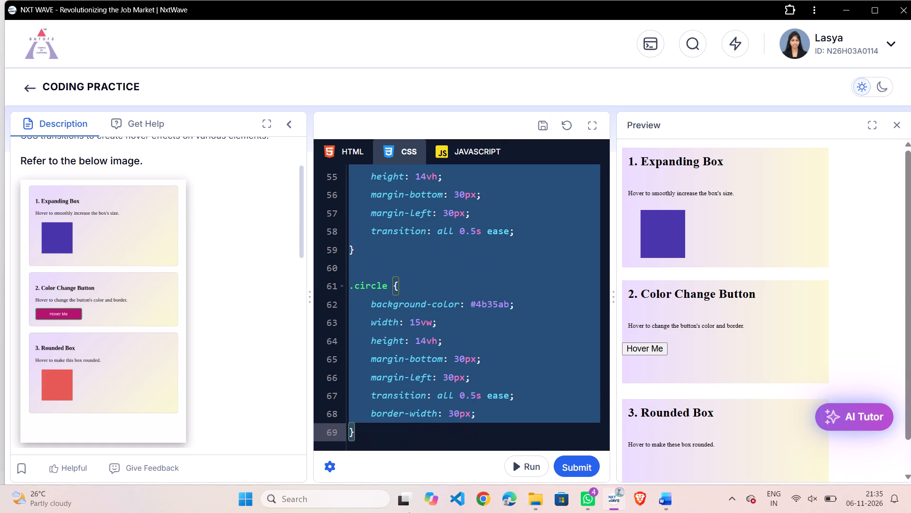
pyautogui.press('Delete')
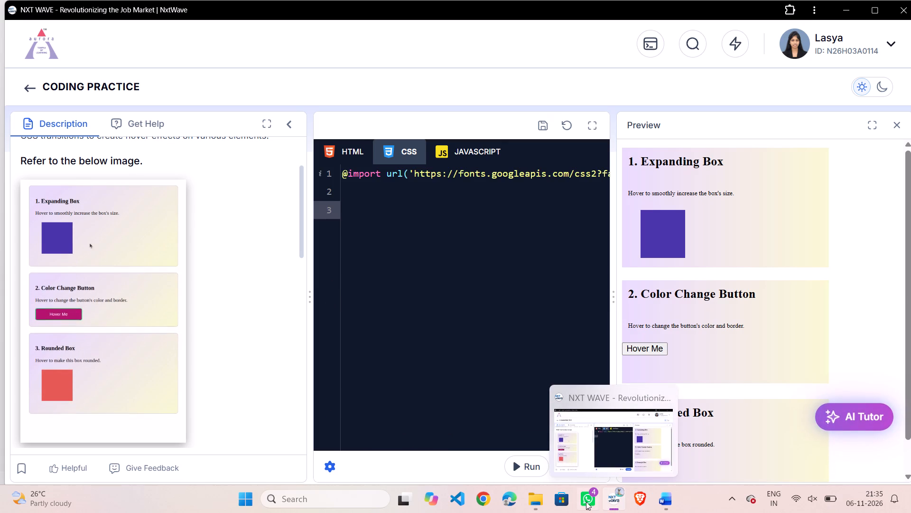
# Switch to the Word lab report and copy its CSS from the body rule through the .rounded-box:hover rule.
pyautogui.click(662, 499)
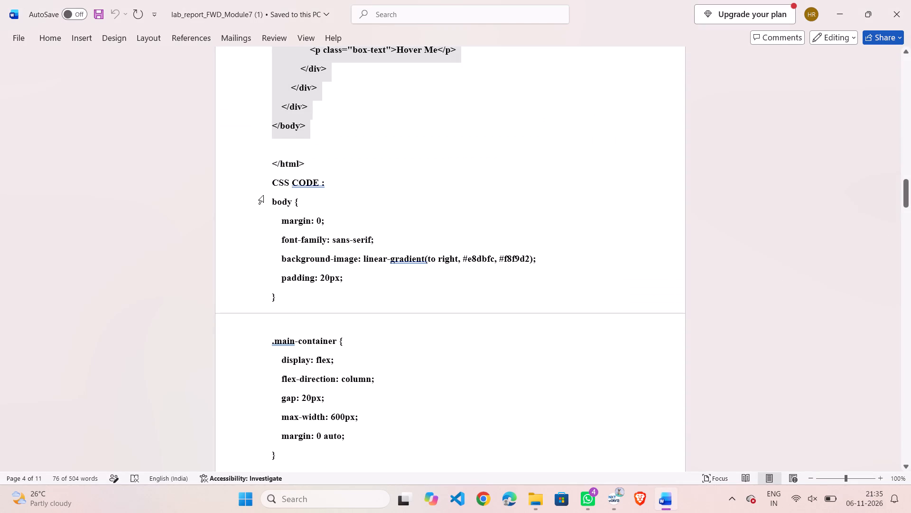
pyautogui.moveTo(263, 198); pyautogui.dragTo(389, 512)
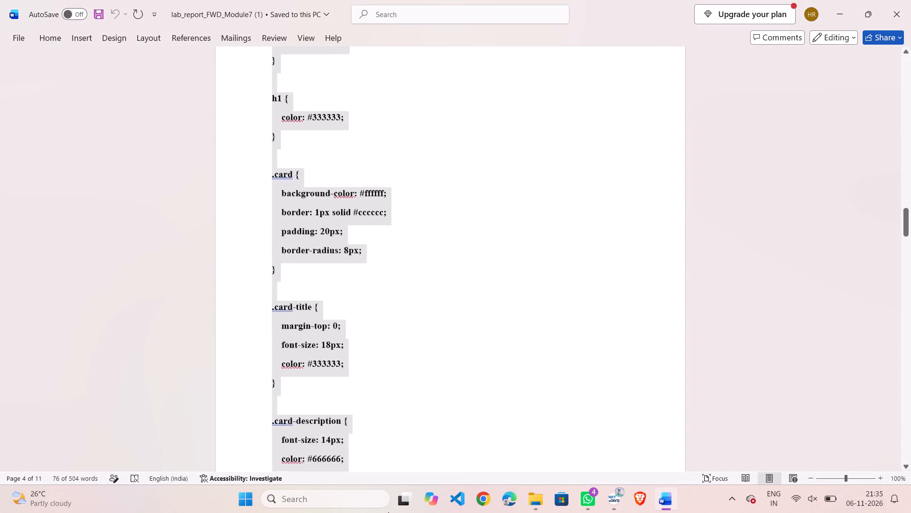
pyautogui.moveTo(389, 512); pyautogui.dragTo(383, 488)
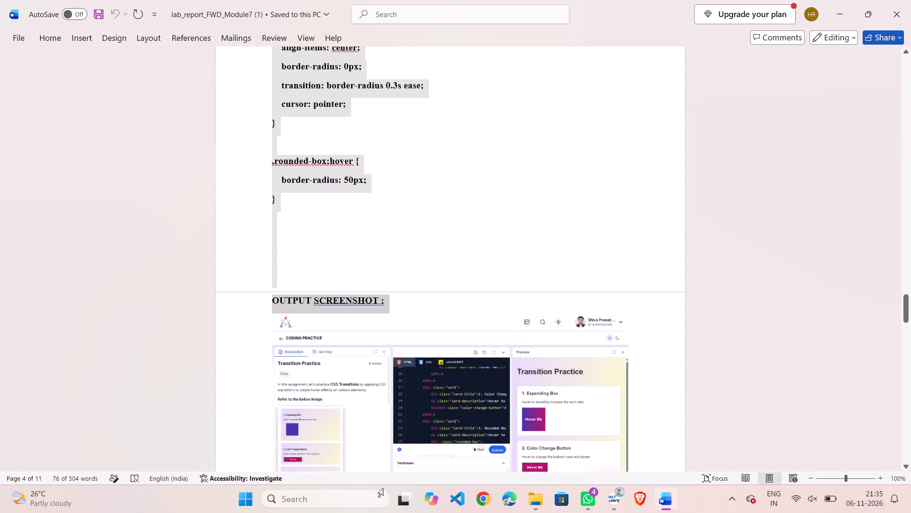
pyautogui.moveTo(383, 488); pyautogui.dragTo(291, 133)
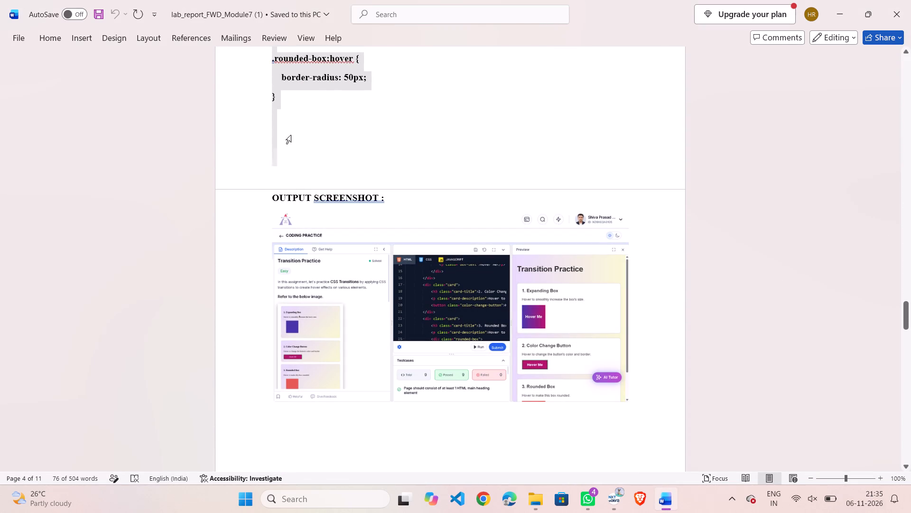
pyautogui.moveTo(291, 133); pyautogui.dragTo(285, 98)
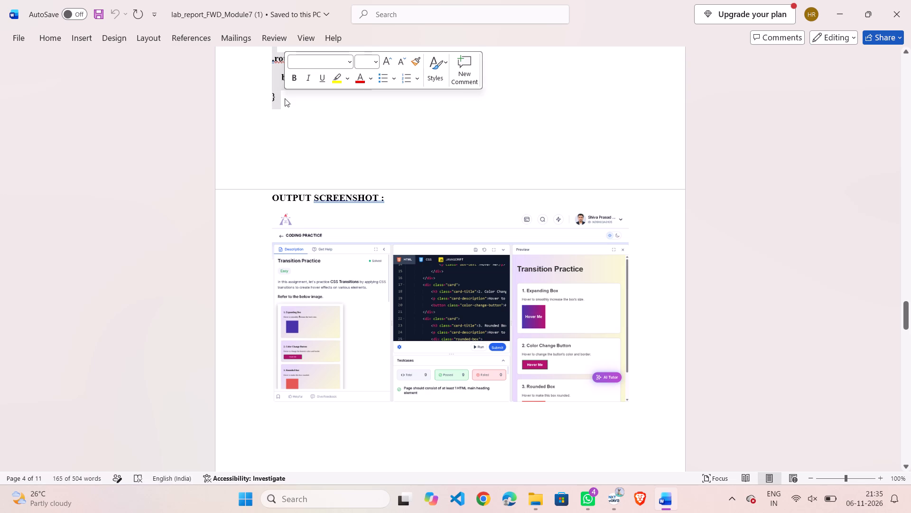
pyautogui.hotkey('ctrl', 'c')
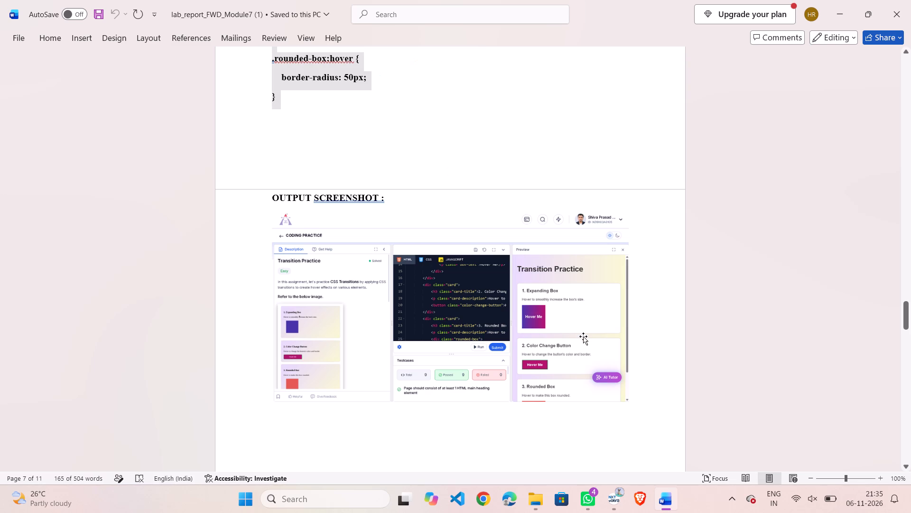
pyautogui.click(611, 498)
pyautogui.click(355, 194)
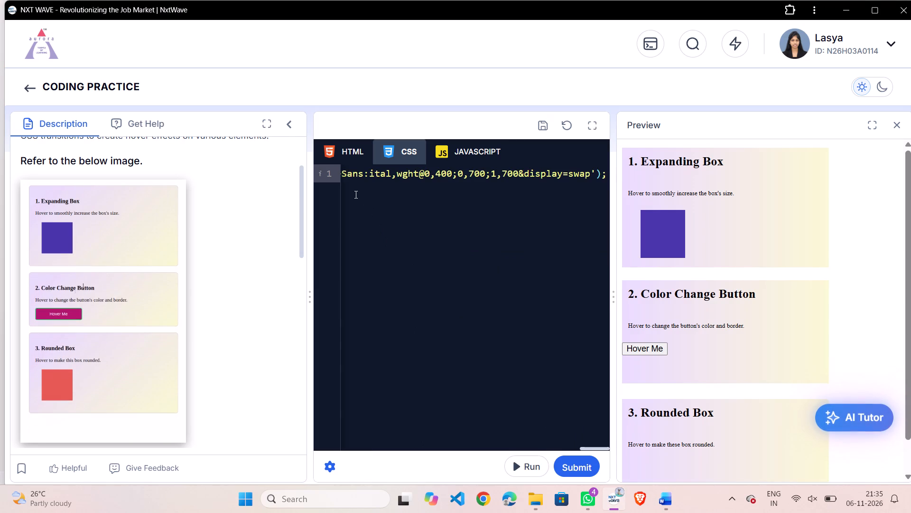
pyautogui.press('Return')
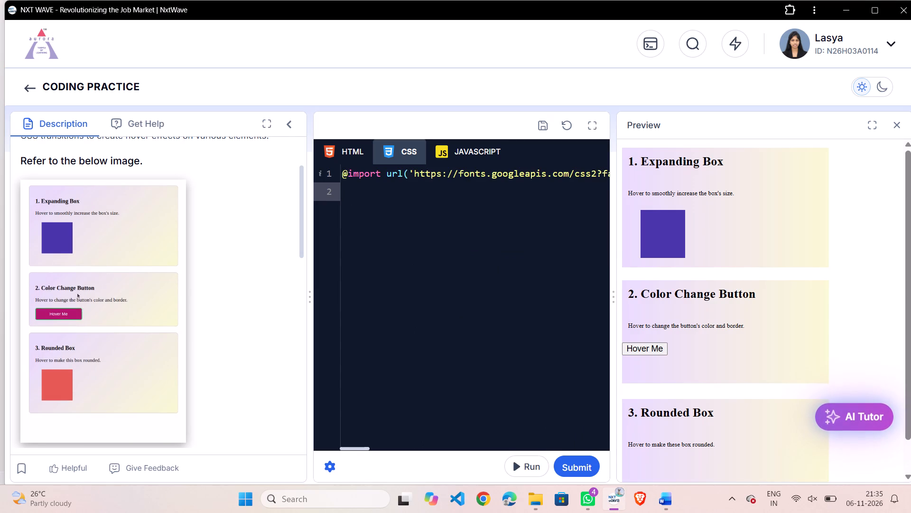
pyautogui.hotkey('ctrl', 'v')
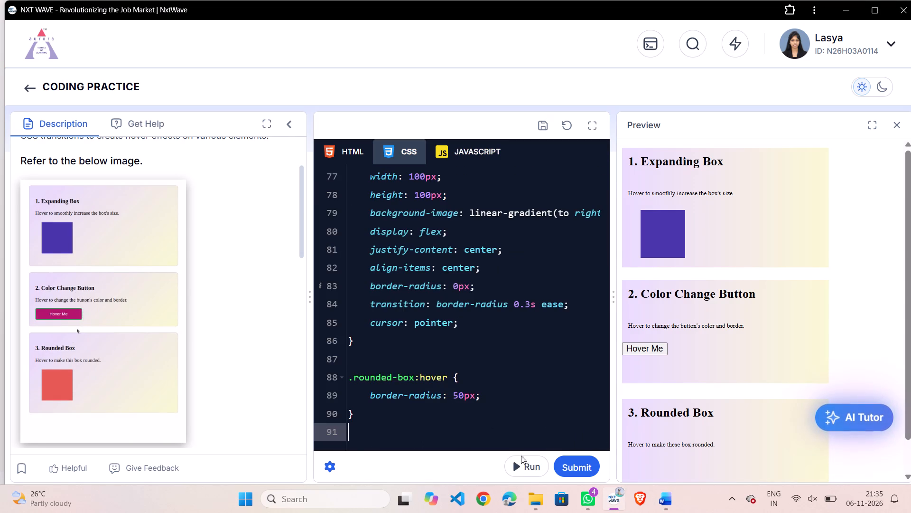
# Run the code and check the Expanding Box, Color Change Button and Rounded Box cards in the preview.
pyautogui.click(519, 470)
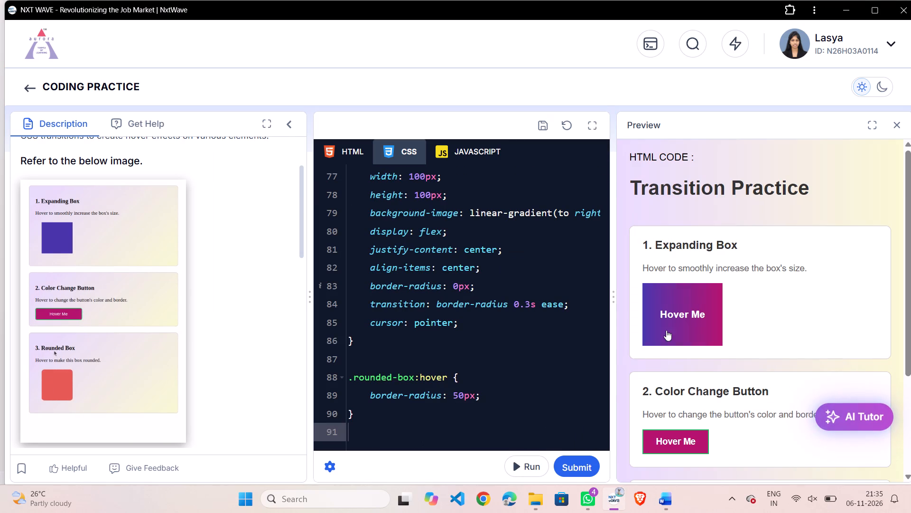
pyautogui.scroll(-1, 669, 395)
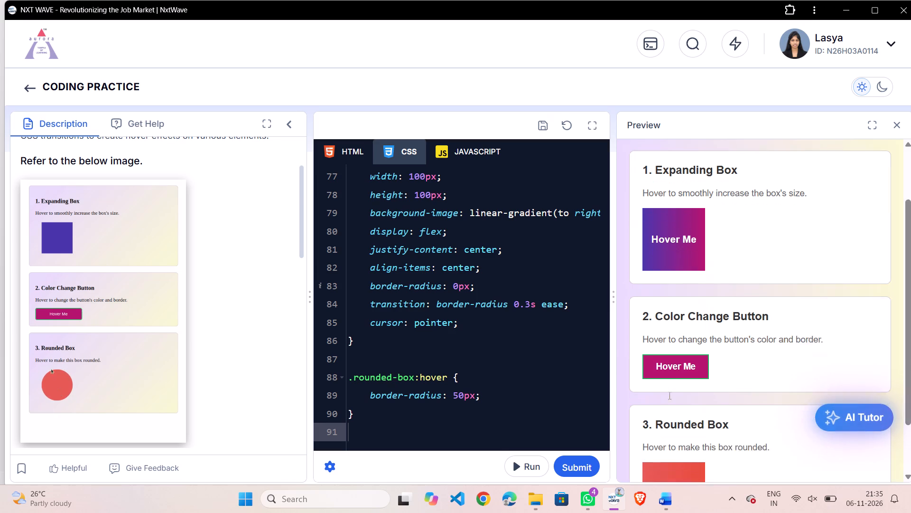
pyautogui.scroll(-2, 669, 395)
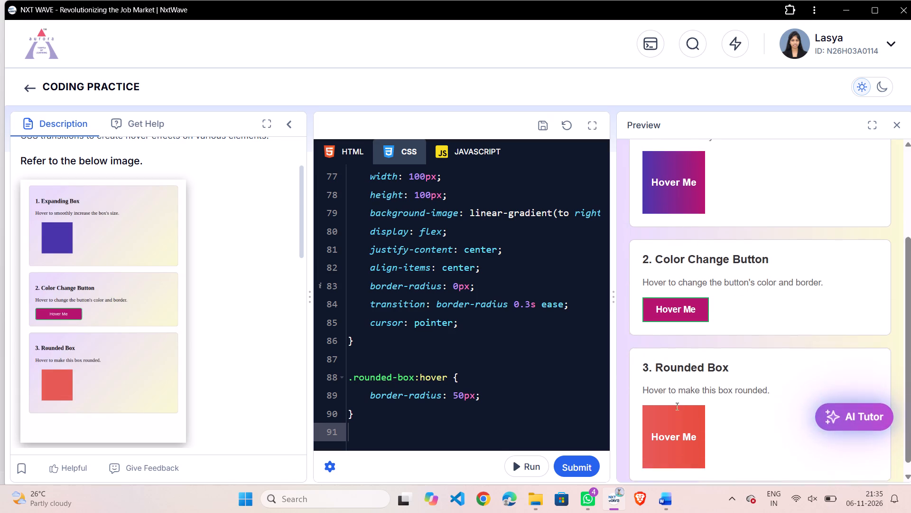
pyautogui.scroll(-1, 676, 406)
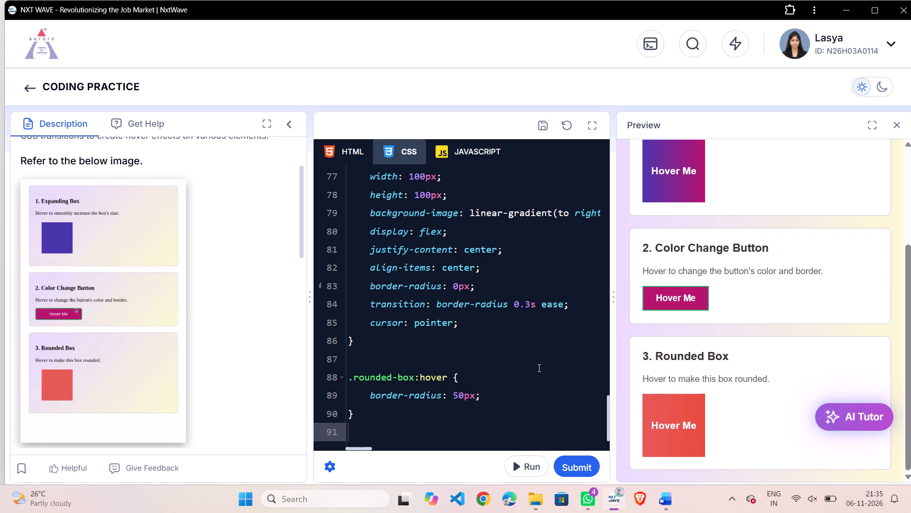
# Look over the pasted CSS up to its first line, and examine the HTML code from its end up to the head section.
pyautogui.scroll(11, 534, 369)
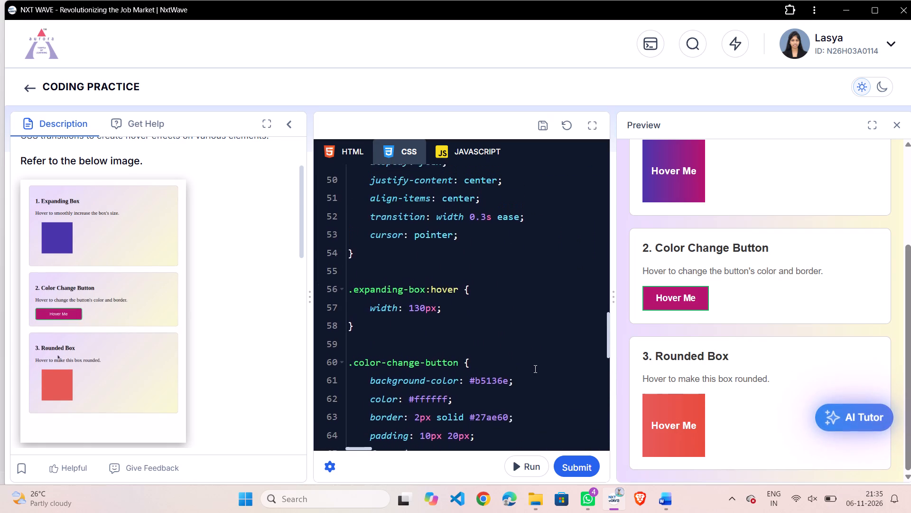
pyautogui.scroll(8, 534, 369)
pyautogui.scroll(11, 480, 323)
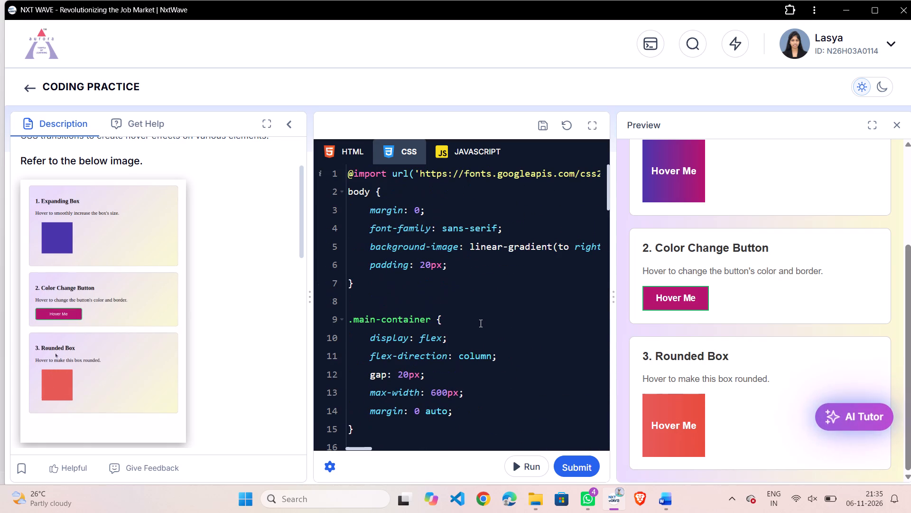
pyautogui.click(357, 155)
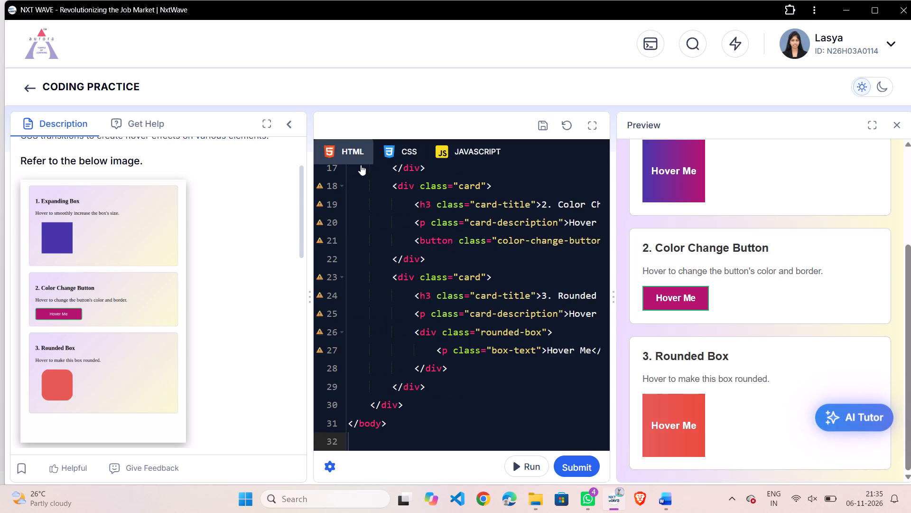
pyautogui.scroll(3, 436, 355)
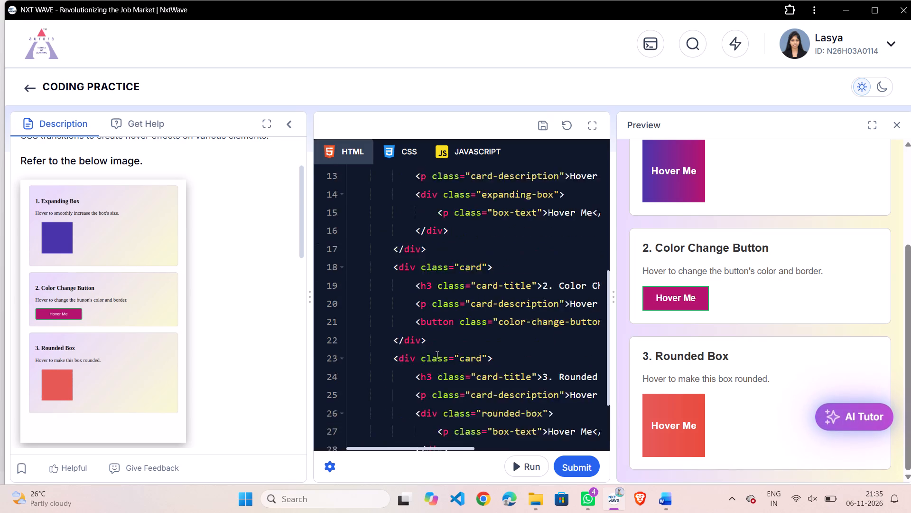
pyautogui.scroll(4, 436, 355)
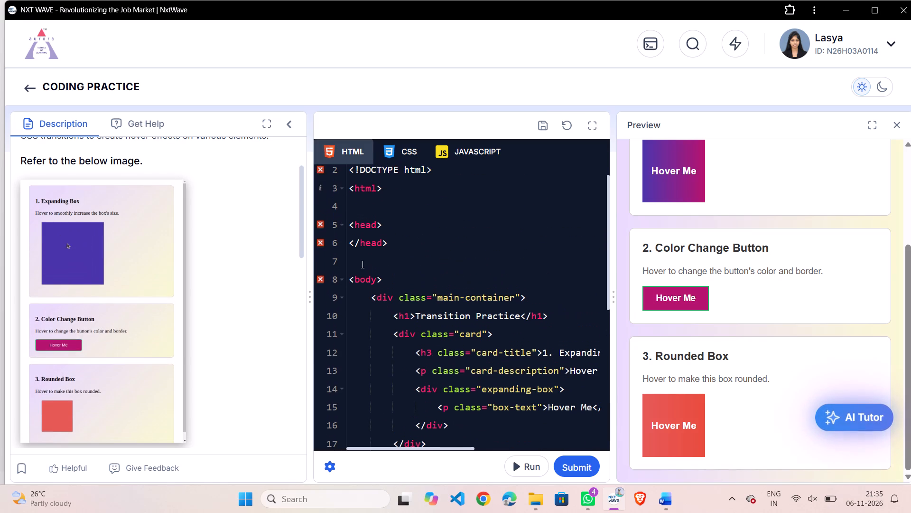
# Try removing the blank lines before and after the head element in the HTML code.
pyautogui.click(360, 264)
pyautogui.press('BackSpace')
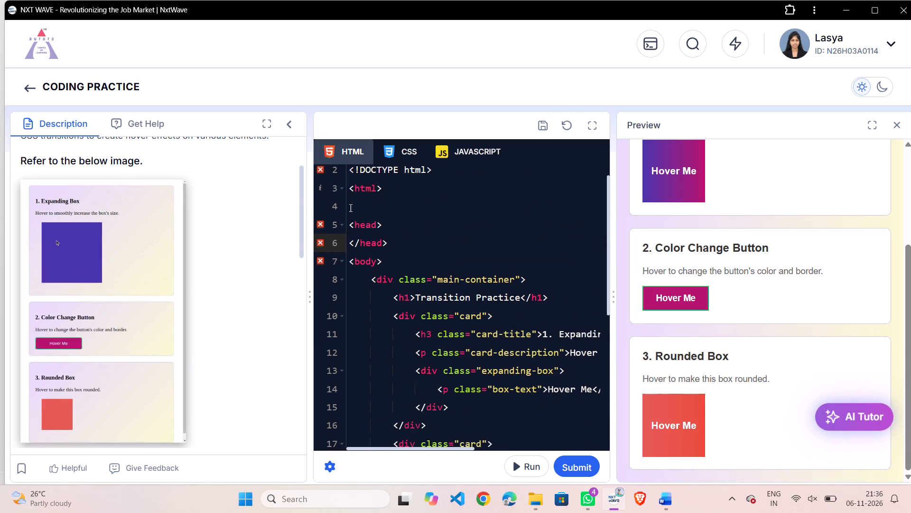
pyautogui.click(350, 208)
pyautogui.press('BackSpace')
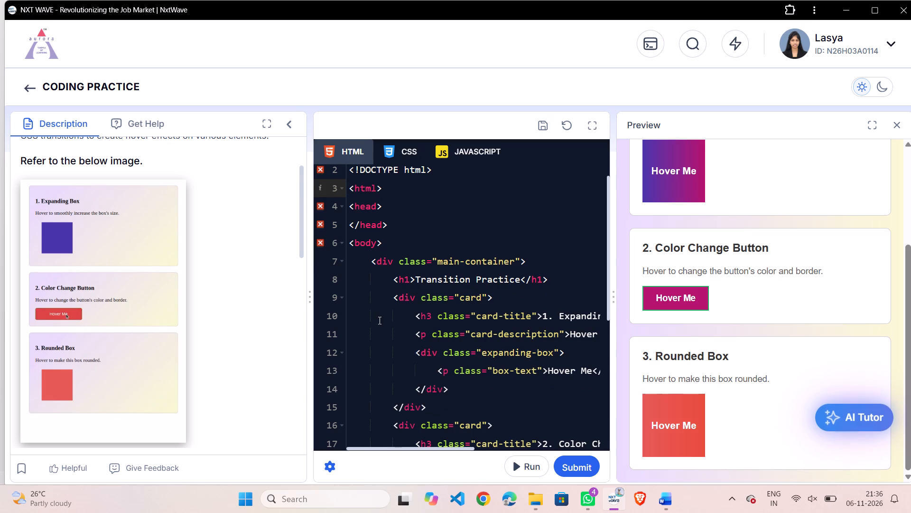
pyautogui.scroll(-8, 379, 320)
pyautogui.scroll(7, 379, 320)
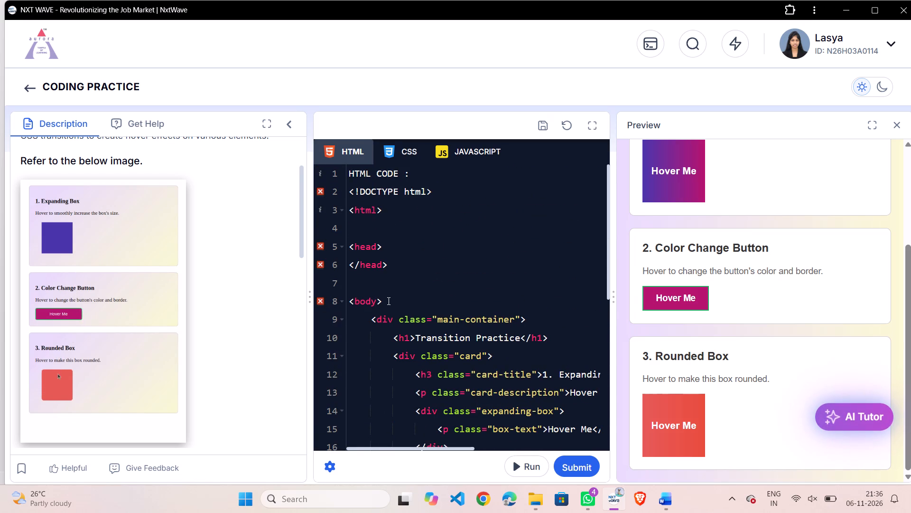
# Add a closing </html> tag on a new line after </body> at the end of the HTML code.
pyautogui.click(350, 302)
pyautogui.scroll(-9, 350, 302)
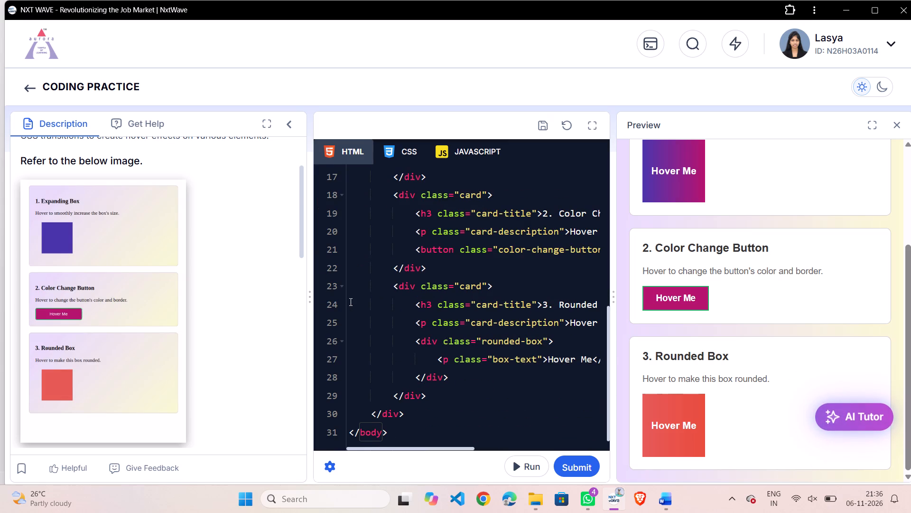
pyautogui.scroll(-2, 363, 418)
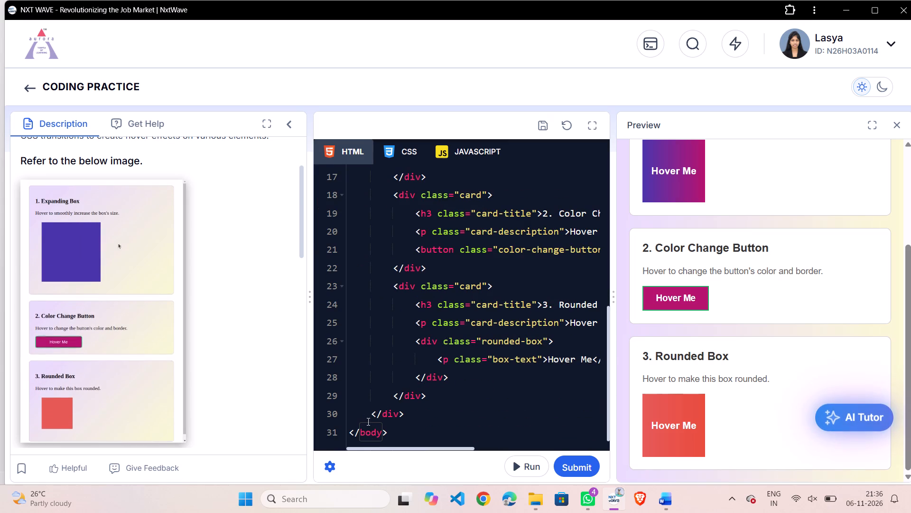
pyautogui.click(393, 436)
pyautogui.press('Return')
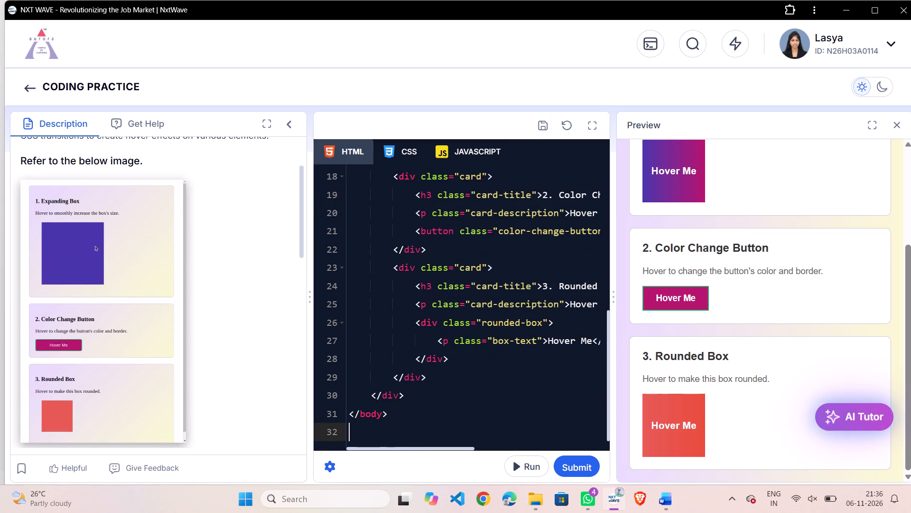
pyautogui.press('shift+less')
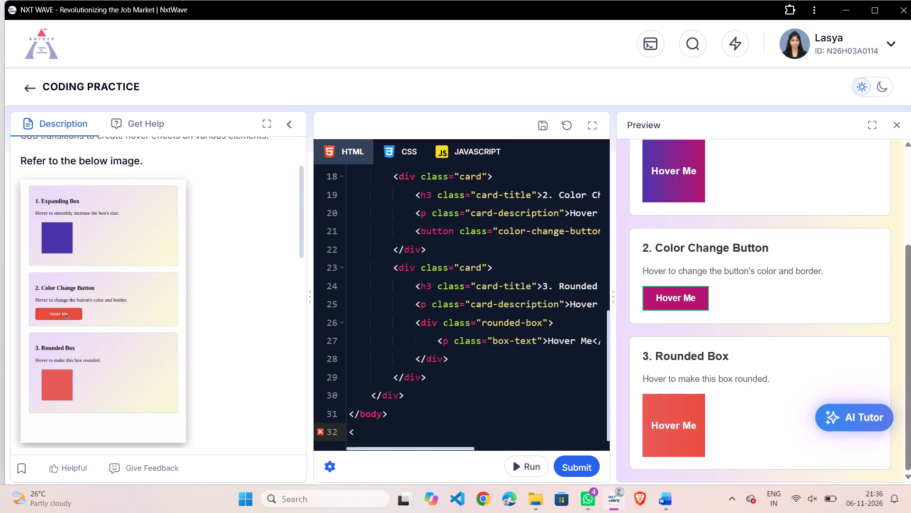
pyautogui.write('/html')
pyautogui.hotkey('shift', '>')
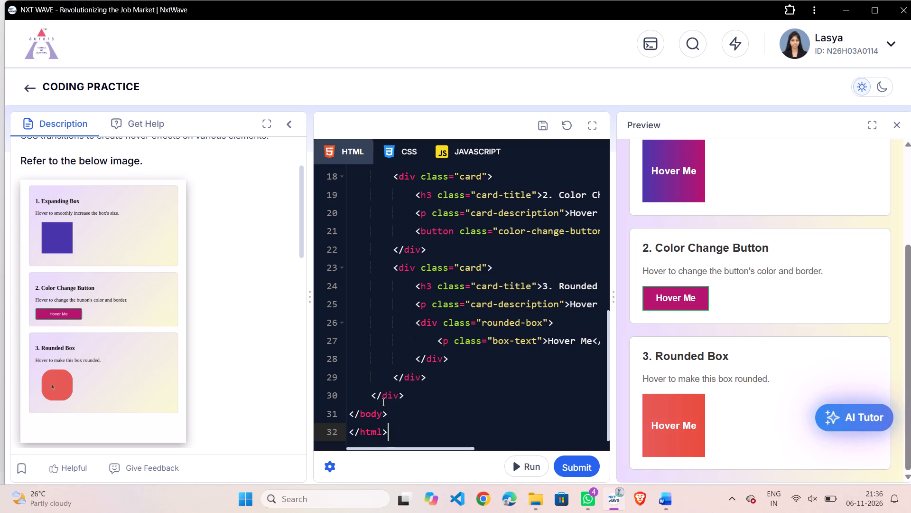
# Delete the stray "HTML CODE :" line above the DOCTYPE declaration in the HTML code.
pyautogui.scroll(10, 382, 402)
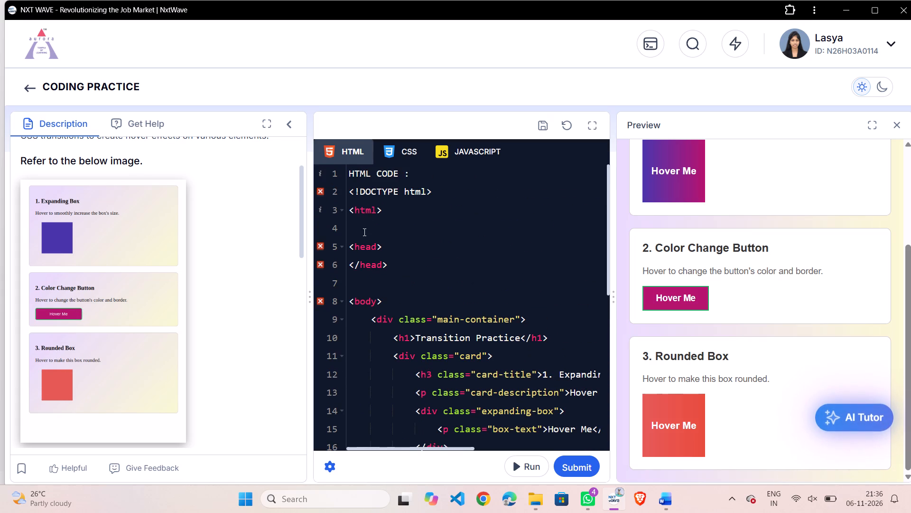
pyautogui.click(412, 176)
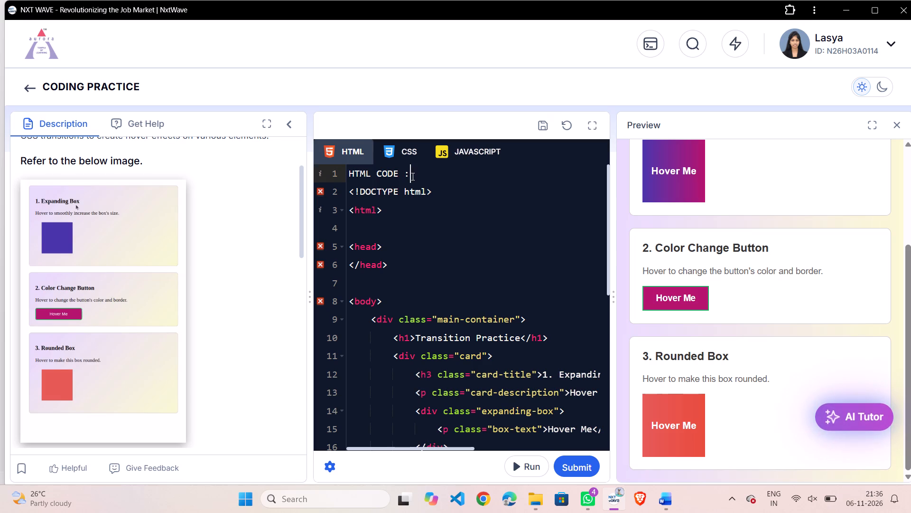
pyautogui.press('BackSpace')
pyautogui.press('BackSpace')
pyautogui.press('BackSpace')
pyautogui.press('BackSpace')
pyautogui.press('BackSpace')
pyautogui.press('BackSpace')
pyautogui.press('BackSpace')
pyautogui.press('BackSpace')
pyautogui.press('BackSpace')
pyautogui.press('BackSpace')
pyautogui.press('BackSpace')
pyautogui.press('BackSpace')
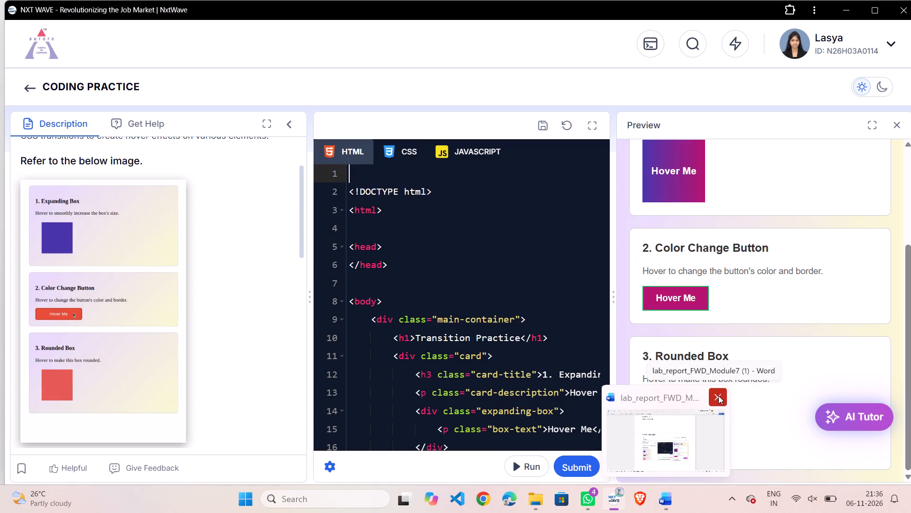
# Close the lab_report_FWD_Module7 (1) Word document and return to the NxtWave coding practice.
pyautogui.click(718, 396)
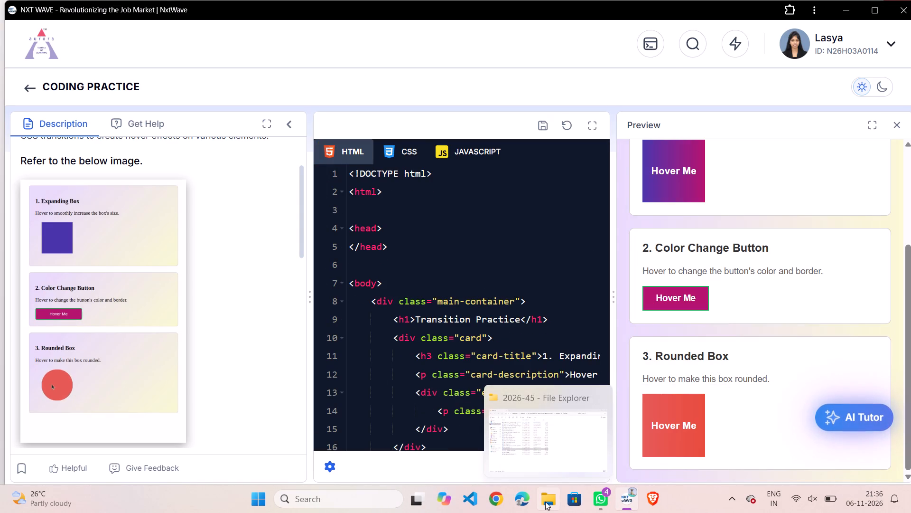
pyautogui.click(545, 502)
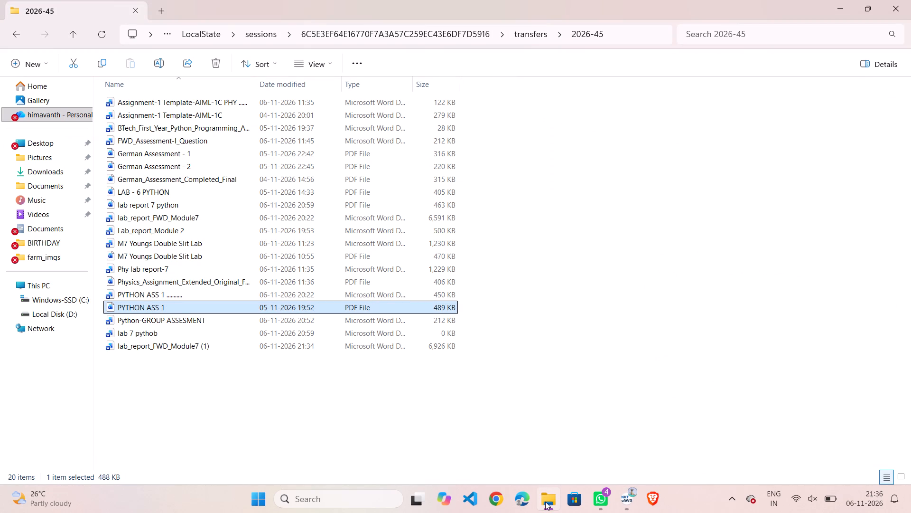
pyautogui.click(625, 502)
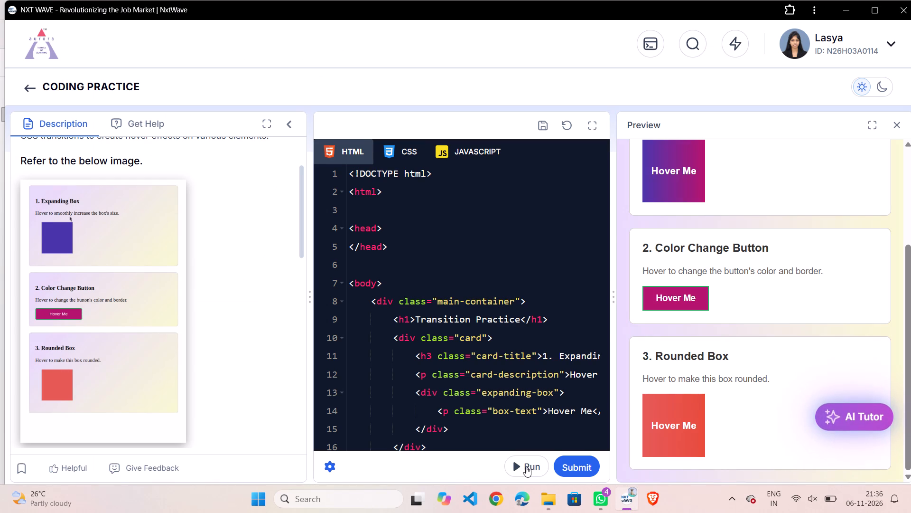
# Run the Transition Practice code and submit the solution.
pyautogui.click(518, 464)
pyautogui.click(570, 465)
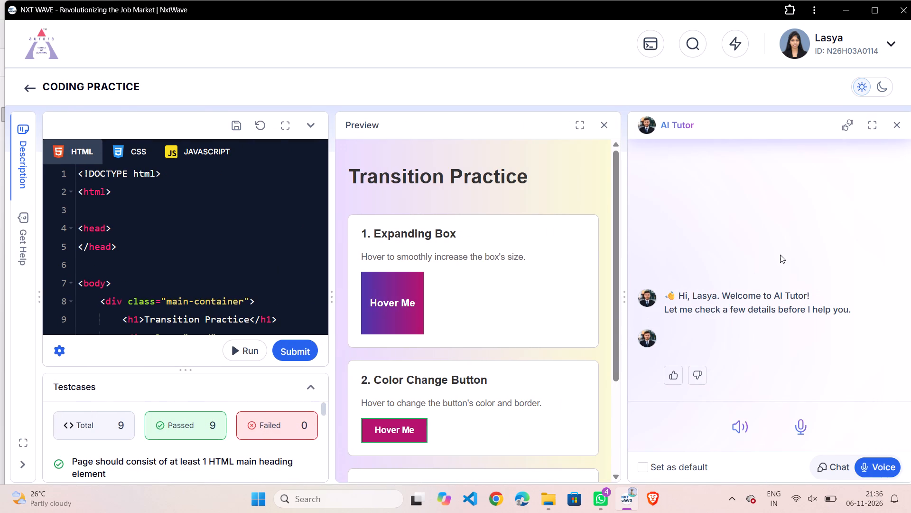
# Close the AI Tutor and the preview, and collapse the test case results.
pyautogui.click(892, 124)
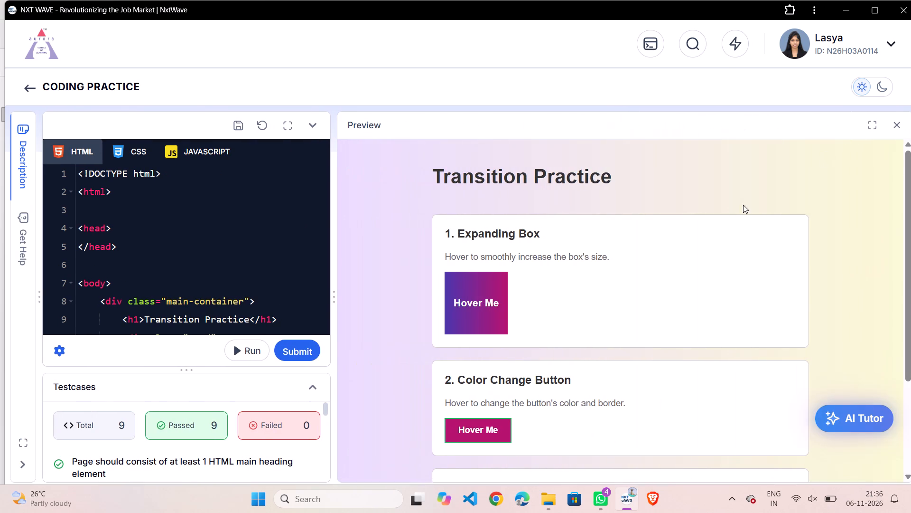
pyautogui.click(895, 116)
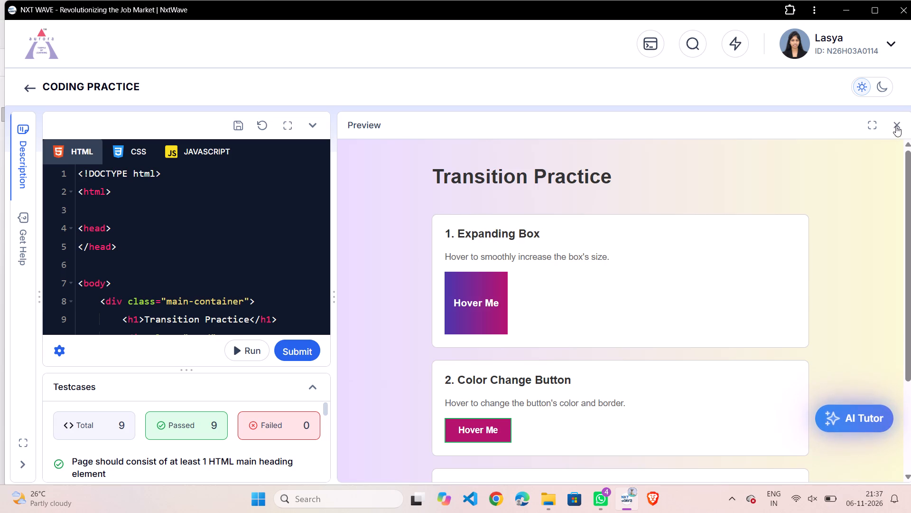
pyautogui.click(896, 126)
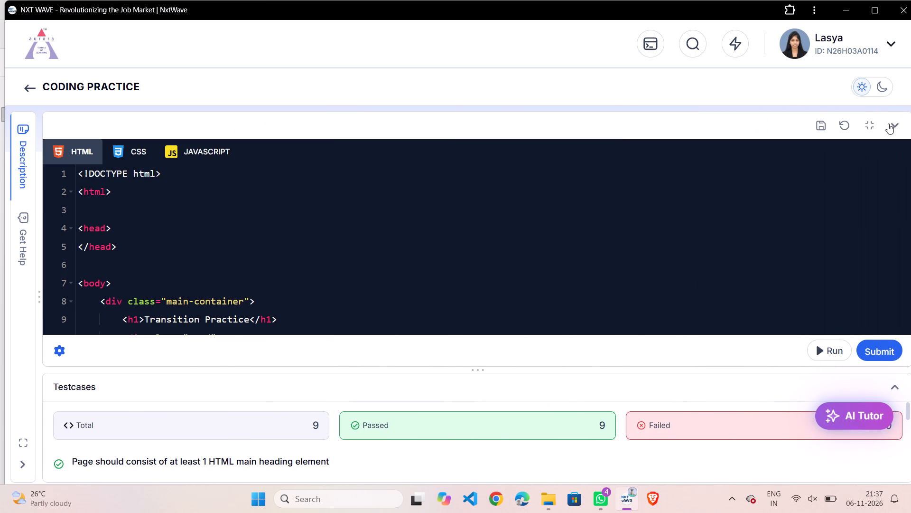
pyautogui.click(896, 125)
pyautogui.doubleClick(896, 125)
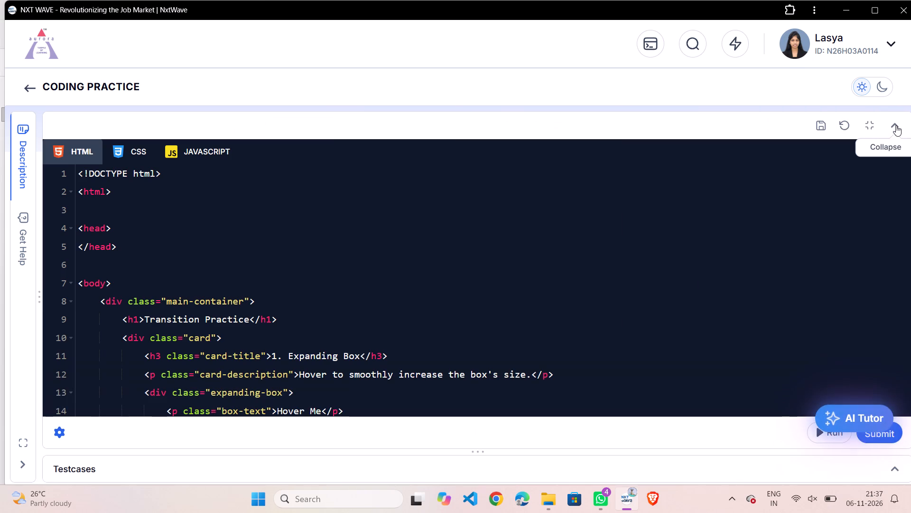
# Leave the coding practice and reopen Transition Practice to check its solved status.
pyautogui.click(24, 98)
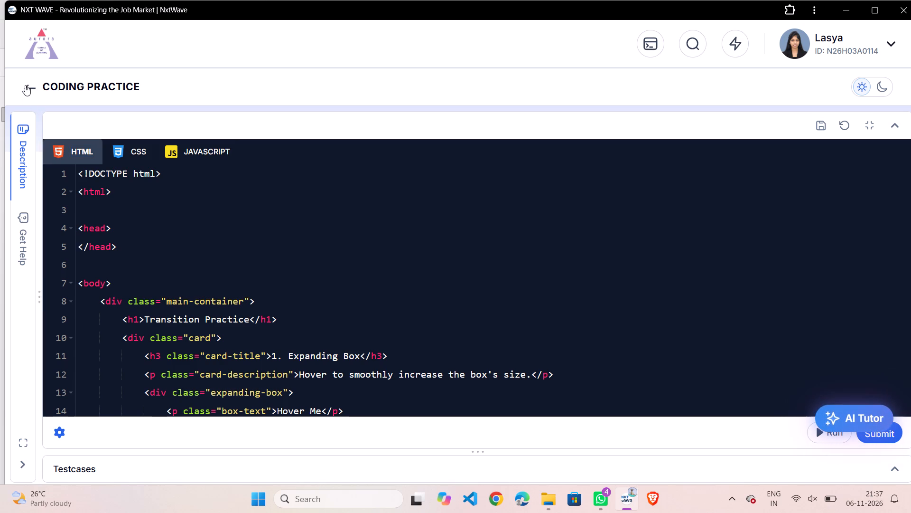
pyautogui.click(25, 85)
pyautogui.click(270, 179)
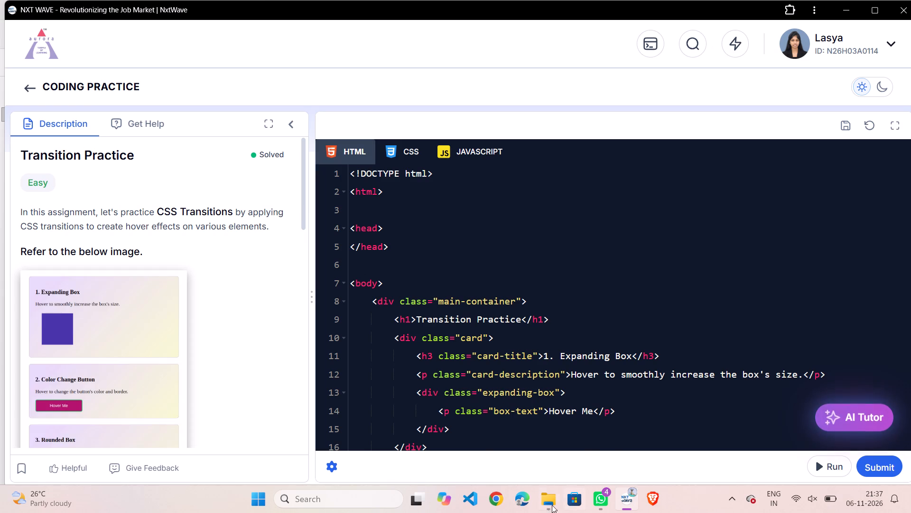
# Open lab_report_FWD_Module7 (1) from the 2026-45 folder, look through its certificate, experiment and code pages, and close it.
pyautogui.click(542, 508)
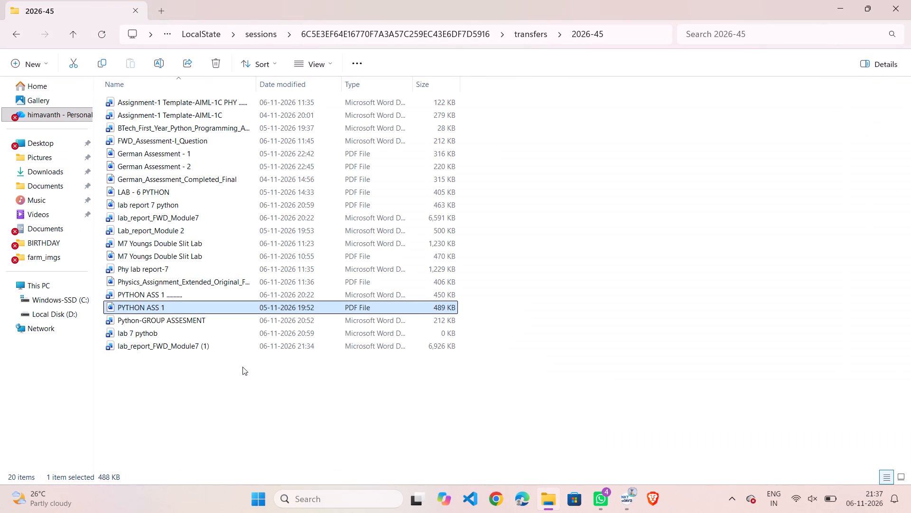
pyautogui.doubleClick(243, 348)
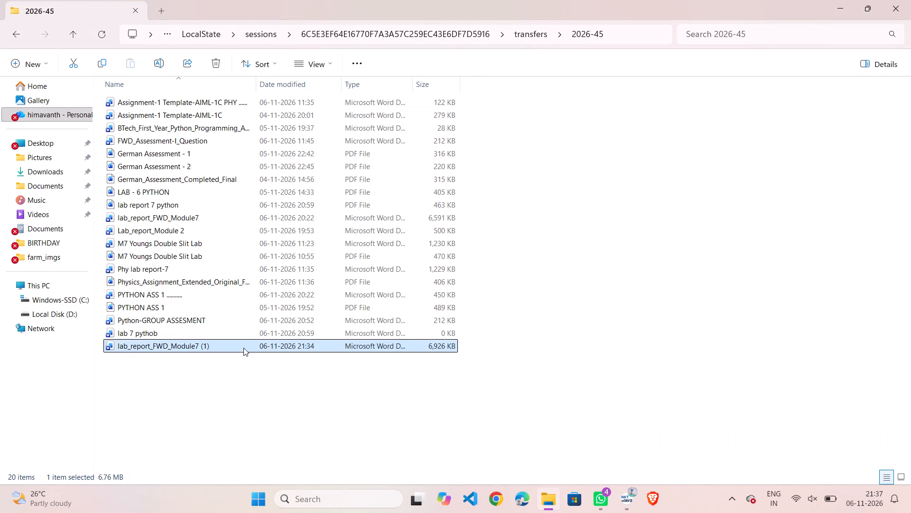
pyautogui.scroll(-7, 395, 415)
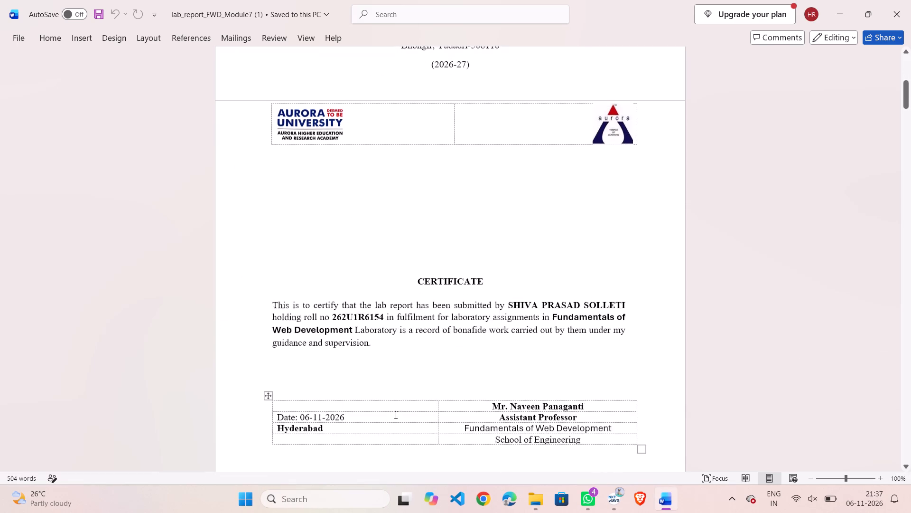
pyautogui.scroll(-11, 395, 415)
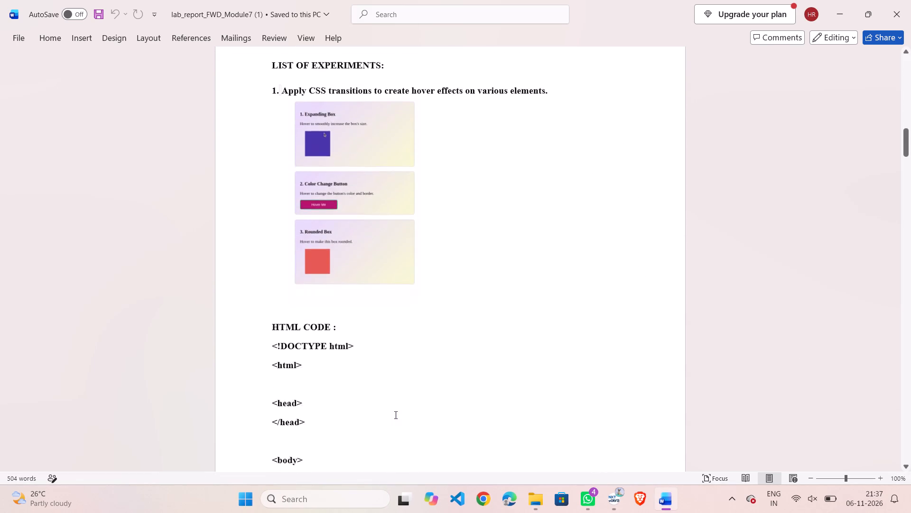
pyautogui.scroll(-16, 395, 415)
pyautogui.scroll(2, 395, 415)
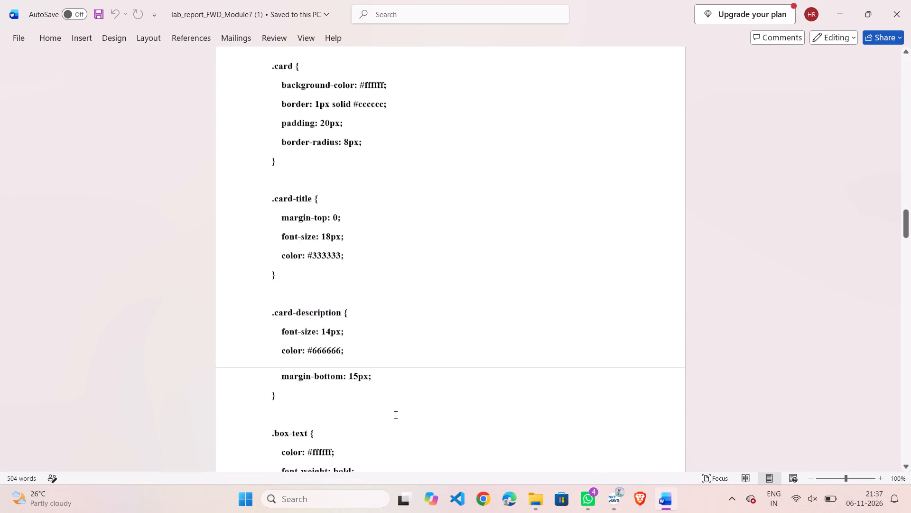
pyautogui.scroll(2, 395, 415)
pyautogui.click(893, 2)
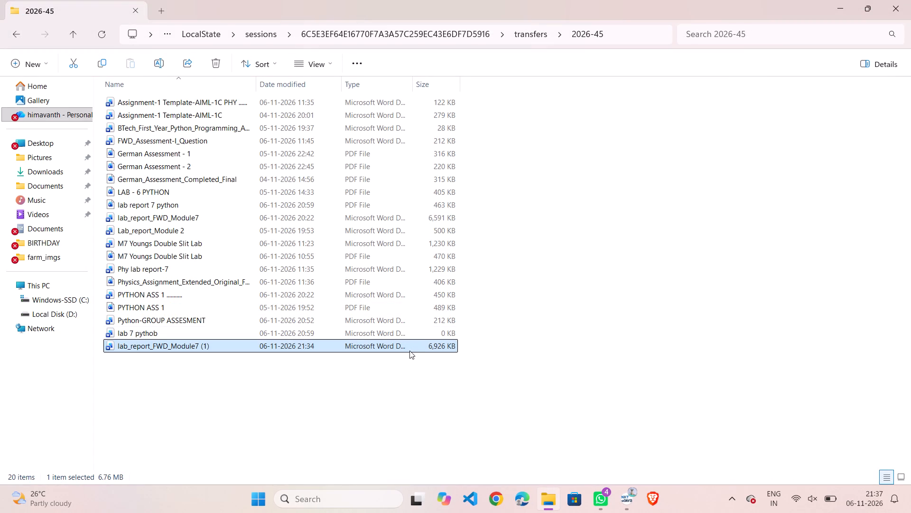
# Delete the lab_report_FWD_Module7 (1) file from the 2026-45 folder.
pyautogui.click(217, 66)
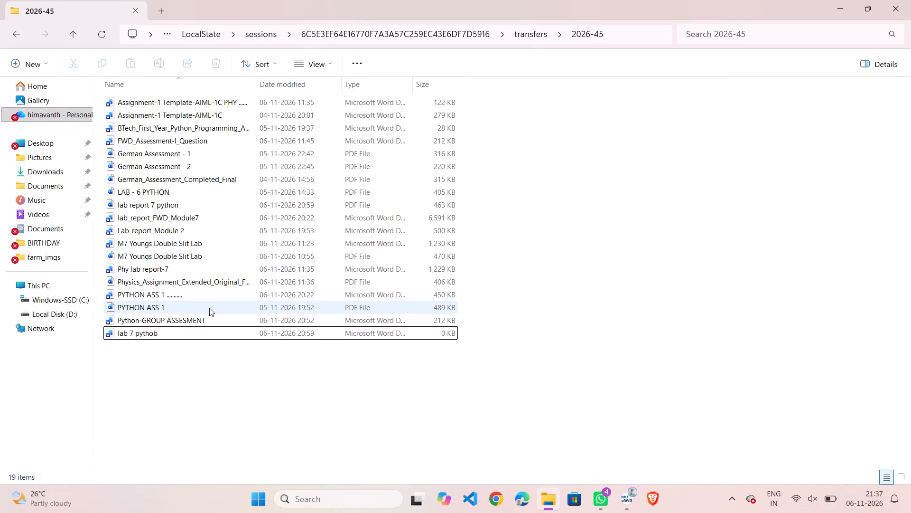
# Open lab_report_FWD_Module7 from the 2026-45 folder and add the line "Html" under the first experiment's "Code:" heading.
pyautogui.doubleClick(204, 221)
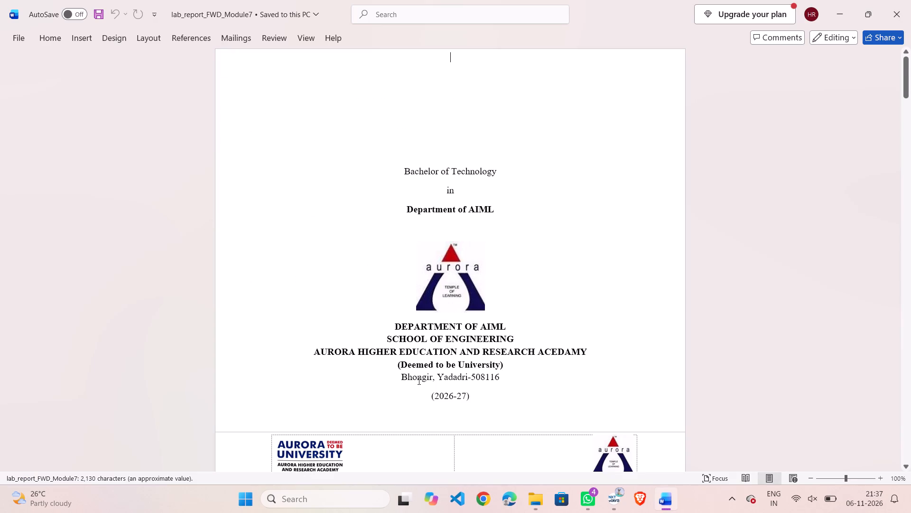
pyautogui.scroll(-16, 418, 380)
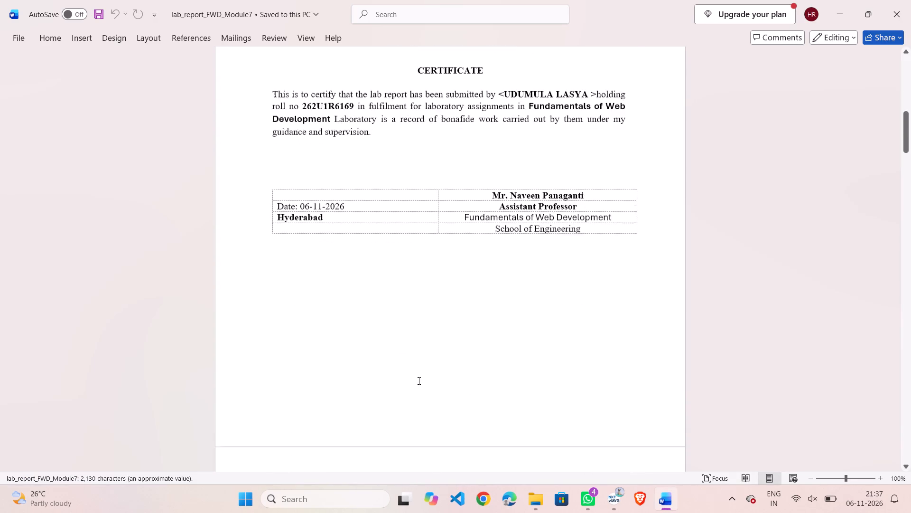
pyautogui.scroll(-16, 418, 380)
pyautogui.scroll(16, 418, 380)
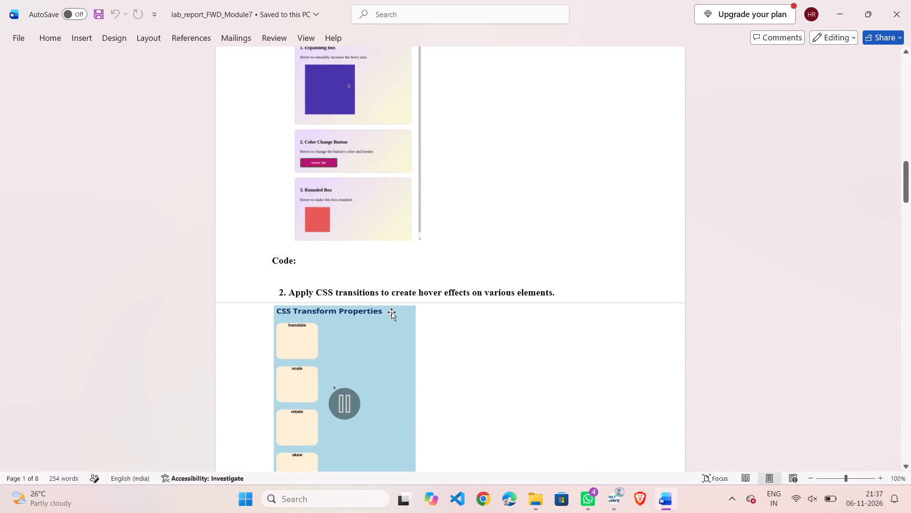
pyautogui.click(309, 265)
pyautogui.press('Return')
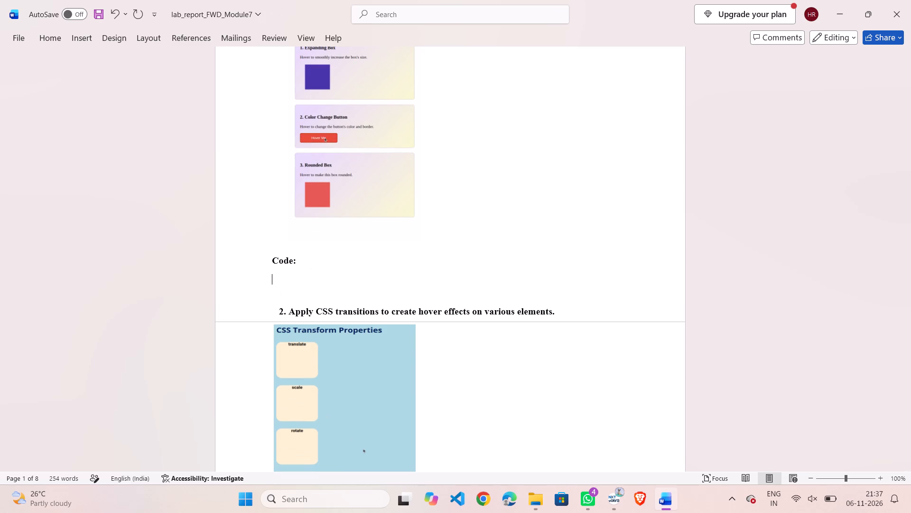
pyautogui.write('ht')
pyautogui.write('ml')
pyautogui.press('Return')
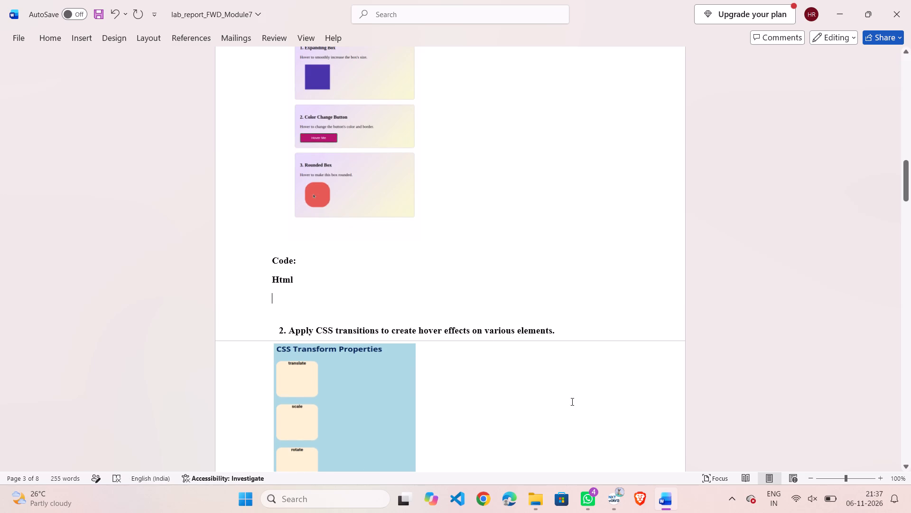
# Copy the full HTML code of Transition Practice from NxtWave and paste it under the "Html" line in the report.
pyautogui.click(616, 497)
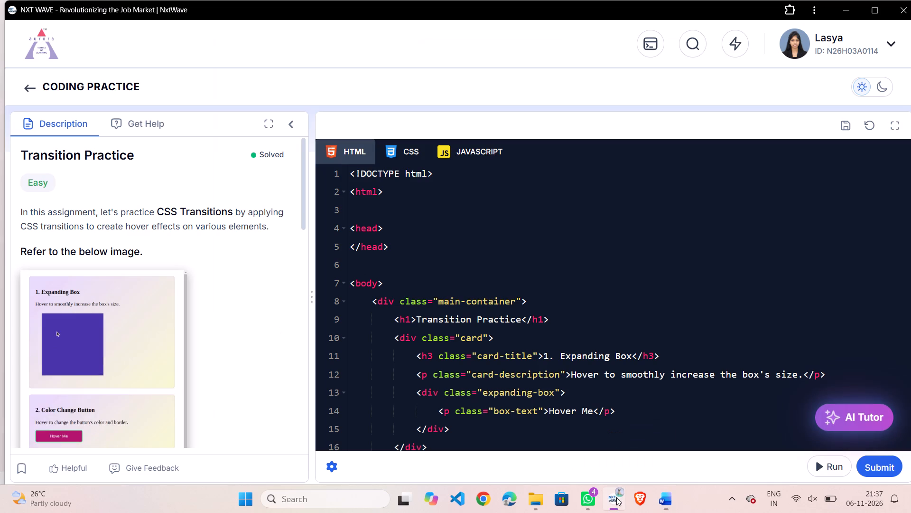
pyautogui.moveTo(349, 173); pyautogui.dragTo(505, 512)
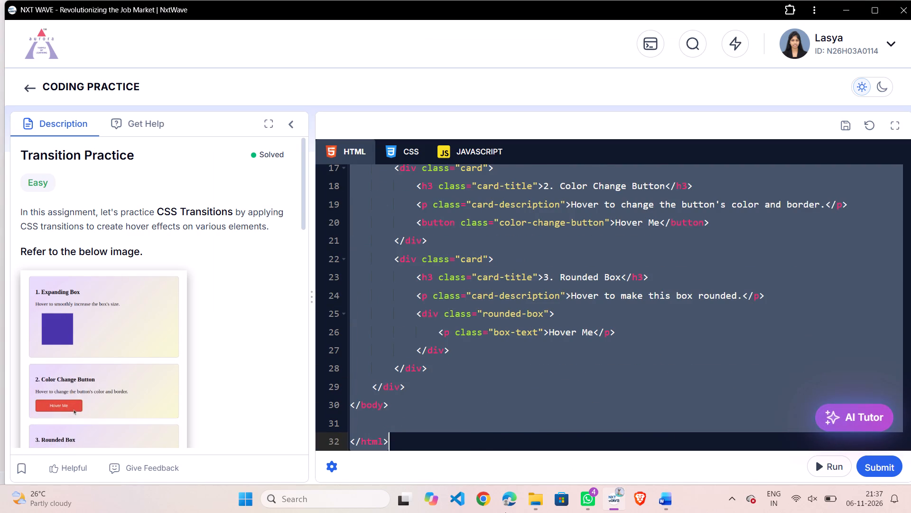
pyautogui.hotkey('ctrl', 'c')
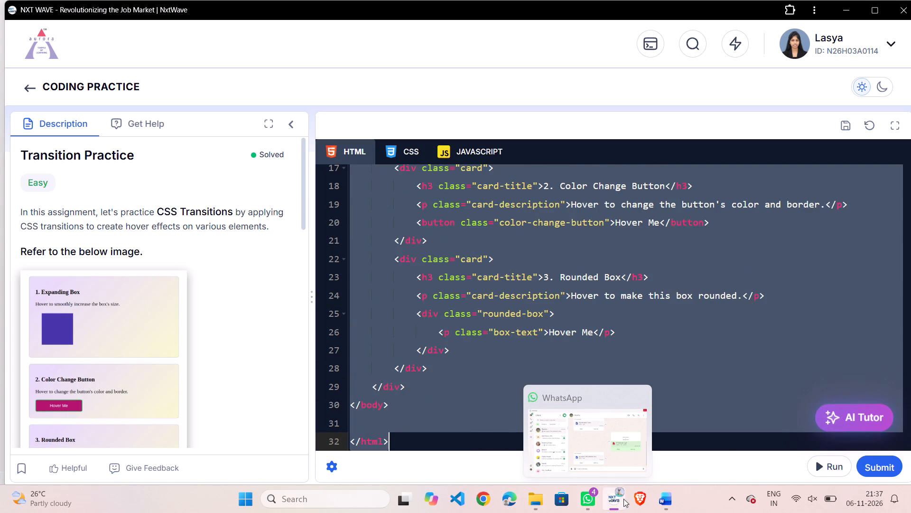
pyautogui.click(659, 499)
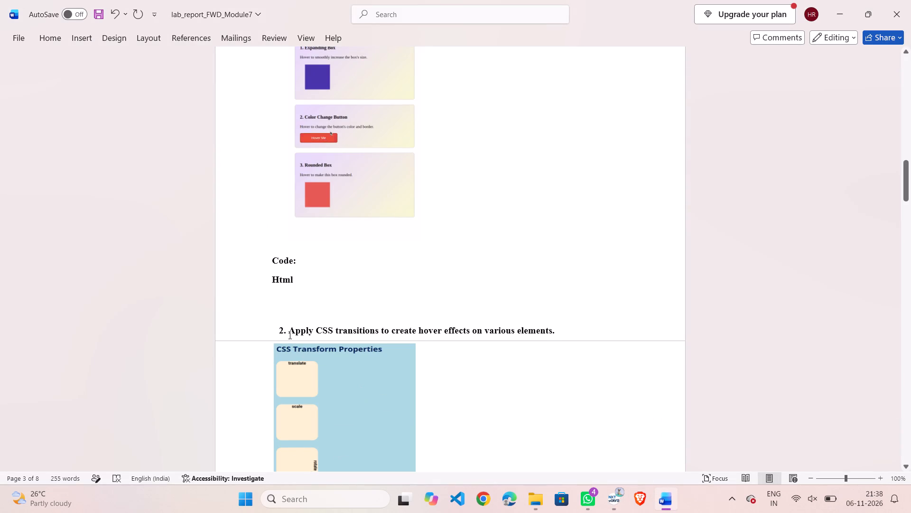
pyautogui.hotkey('ctrl', 'v')
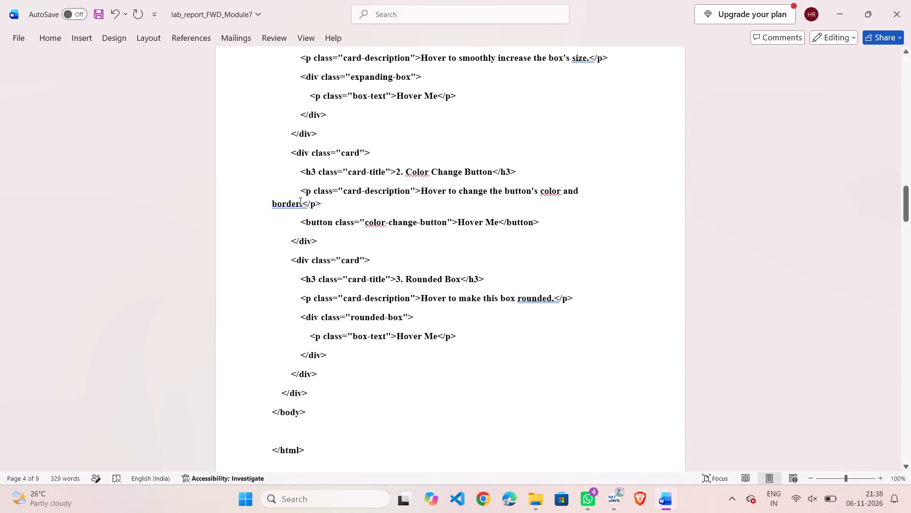
# Delete the full stops after "border" and "rounded" in the pasted HTML, and break the line before the </p> following "border".
pyautogui.click(302, 205)
pyautogui.press('BackSpace')
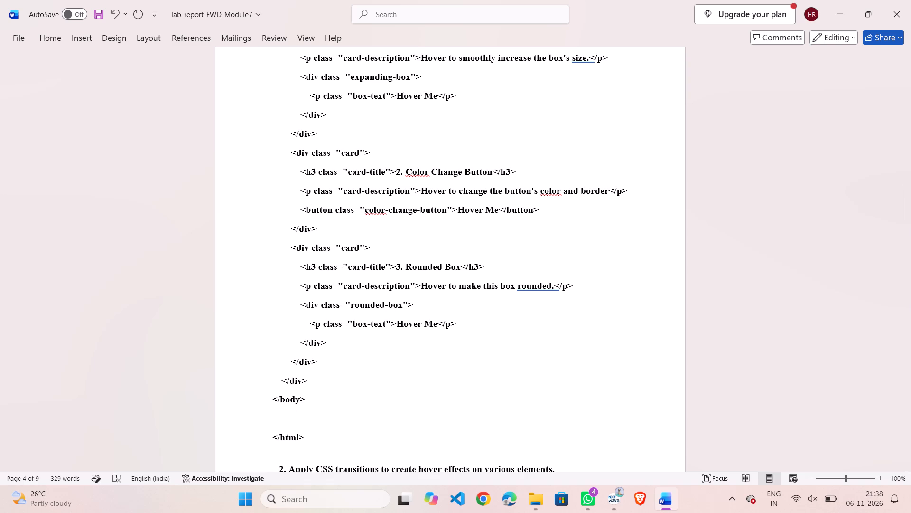
pyautogui.press('Return')
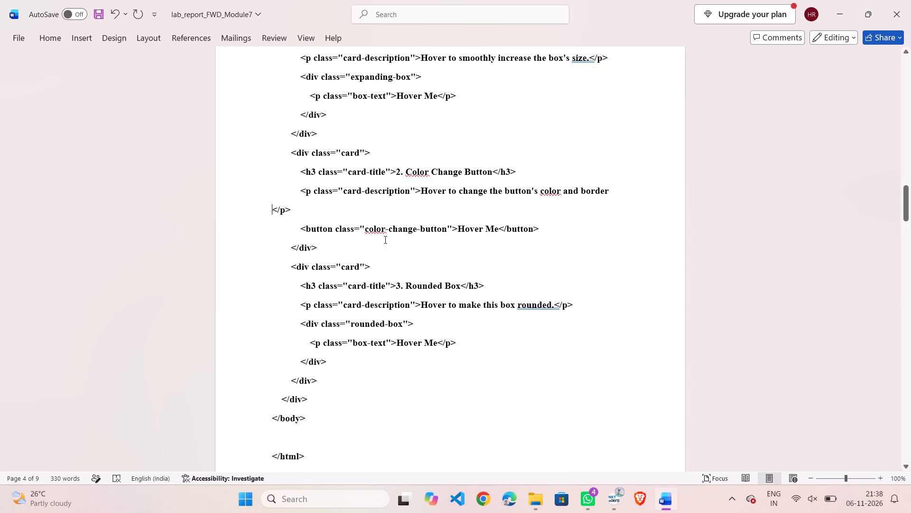
pyautogui.click(554, 310)
pyautogui.press('BackSpace')
# Add the heading "Css:" below the pasted </html> line, leaving a blank line before it and starting a line after it.
pyautogui.scroll(-7, 554, 310)
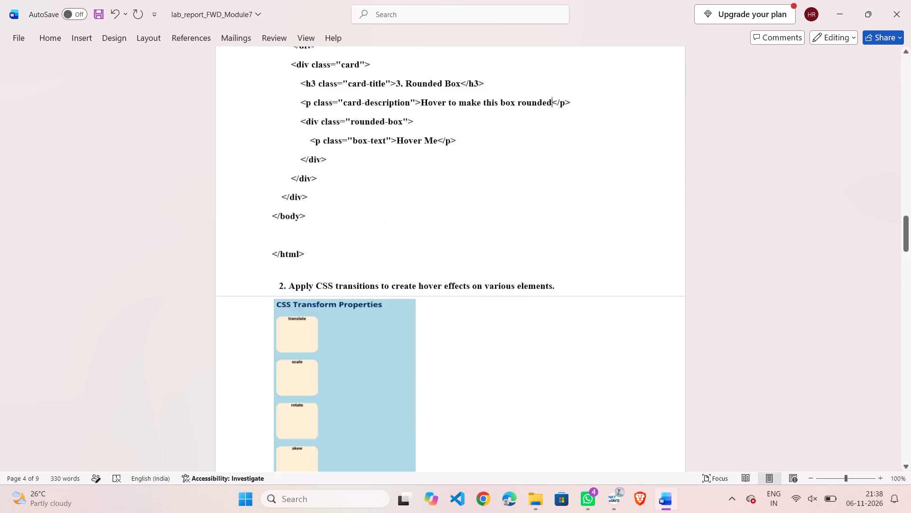
pyautogui.scroll(9, 554, 310)
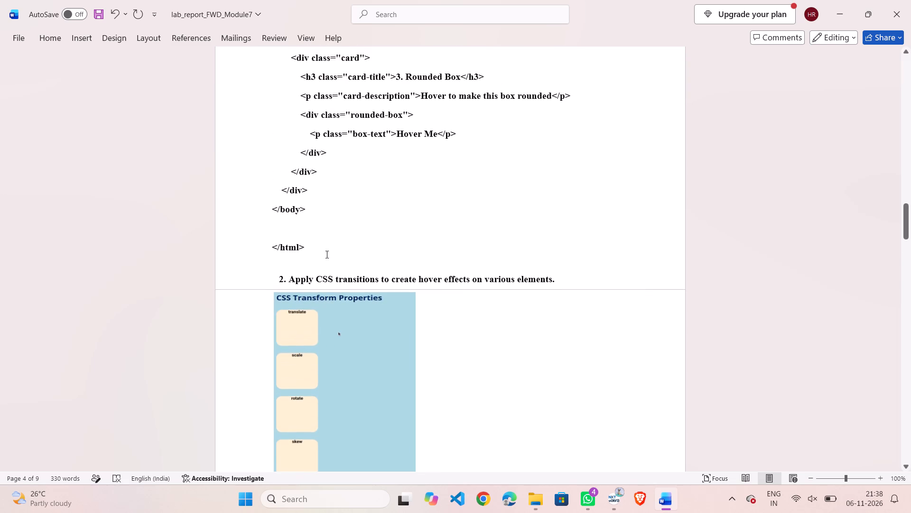
pyautogui.click(319, 250)
pyautogui.press('Return')
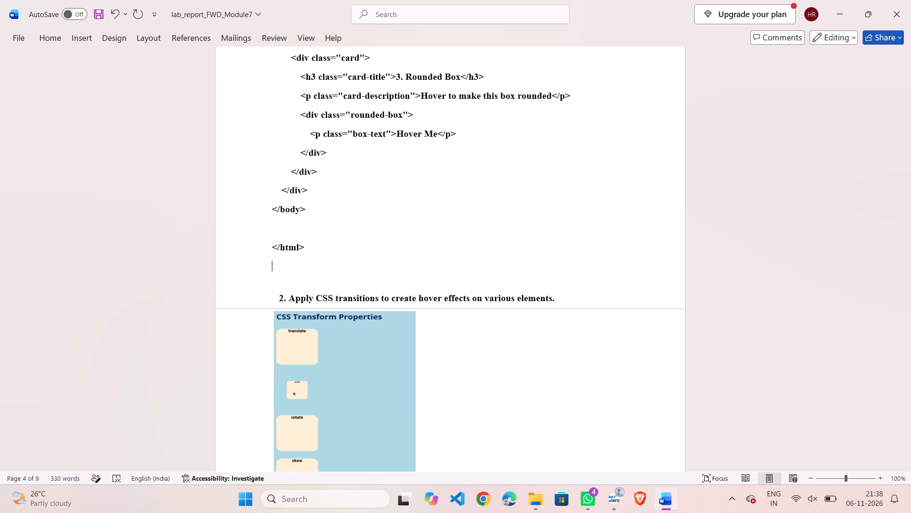
pyautogui.press('Return')
pyautogui.write('css')
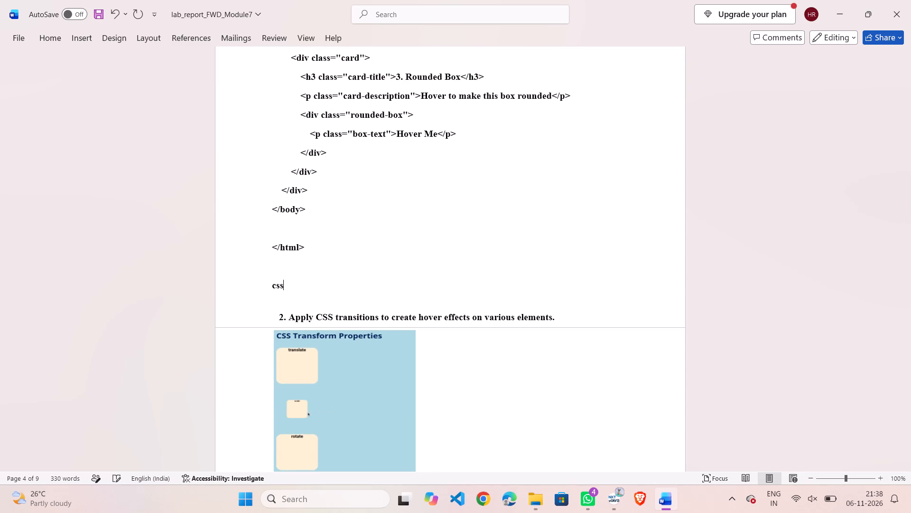
pyautogui.hotkey('shift', ':')
pyautogui.press('Return')
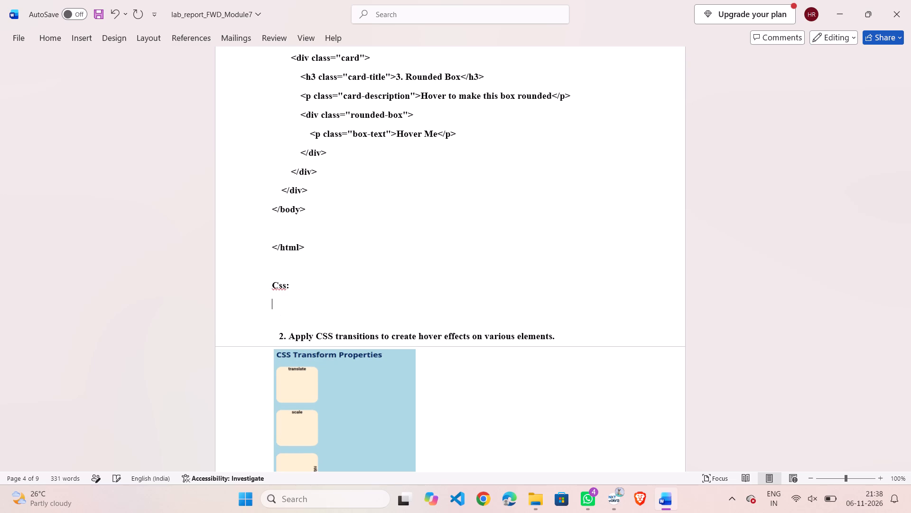
# Copy the Transition Practice CSS from the body rule to the last rule and paste it under "Css:" in the report.
pyautogui.click(617, 502)
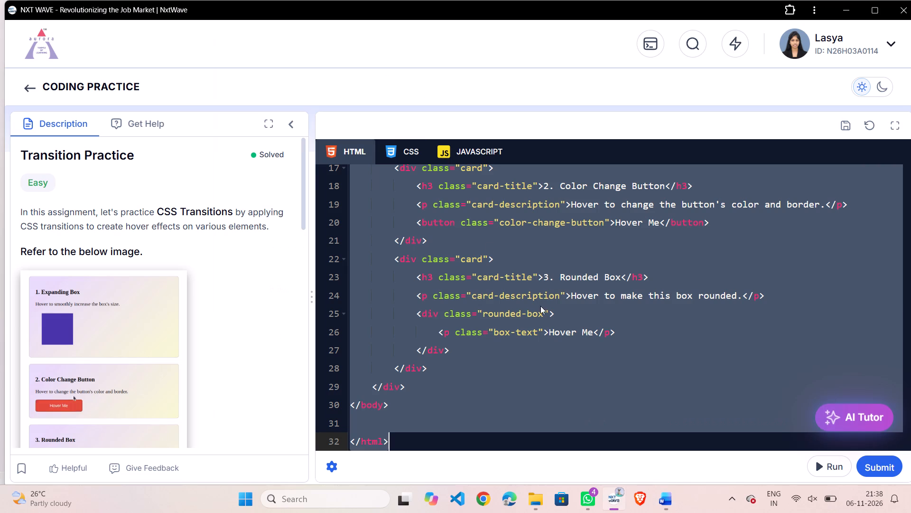
pyautogui.click(409, 145)
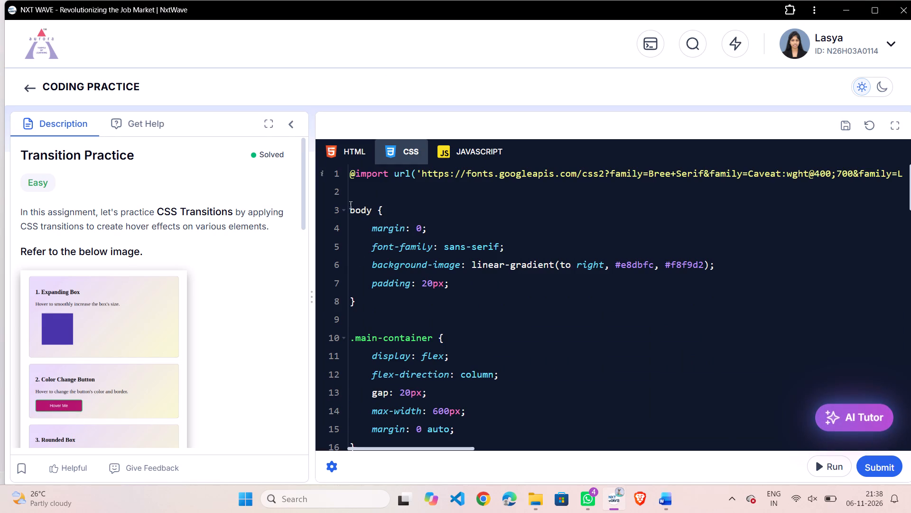
pyautogui.moveTo(349, 203); pyautogui.dragTo(447, 498)
pyautogui.hotkey('ctrl', 'c')
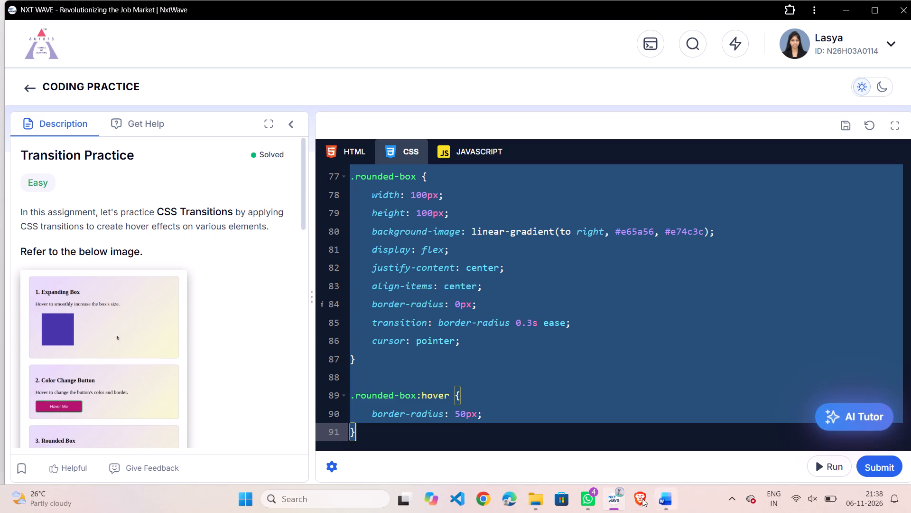
pyautogui.click(670, 497)
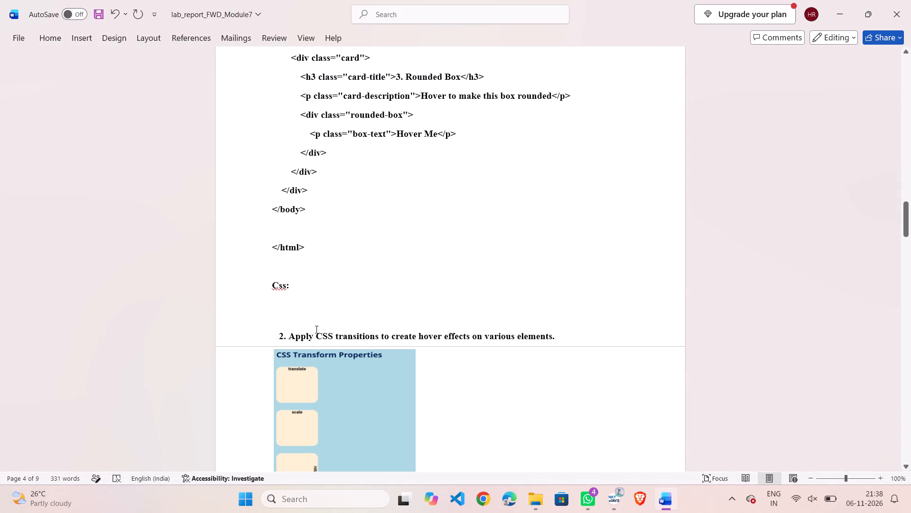
pyautogui.click(279, 304)
pyautogui.hotkey('ctrl', 'v')
# Insert three line breaks after the closing brace of the pasted .rounded-box:hover rule.
pyautogui.scroll(-1, 339, 379)
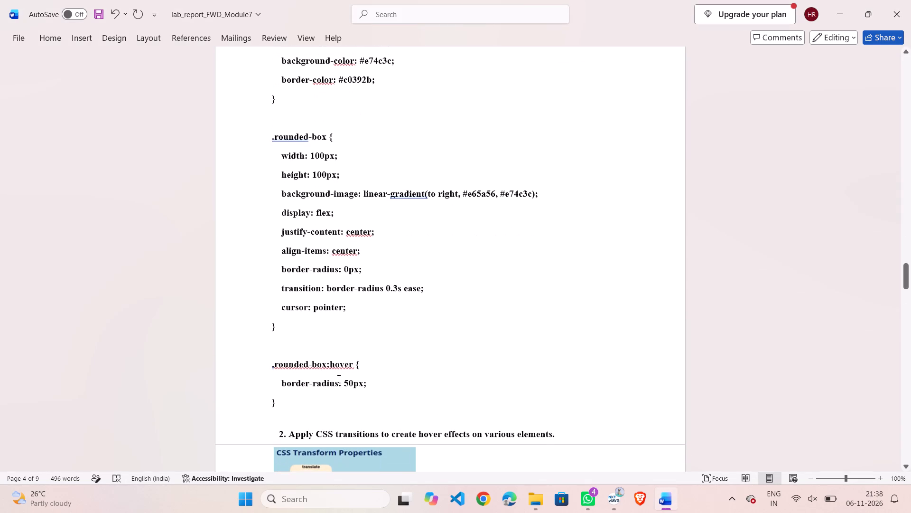
pyautogui.click(292, 403)
pyautogui.press('Return')
pyautogui.press('Return')
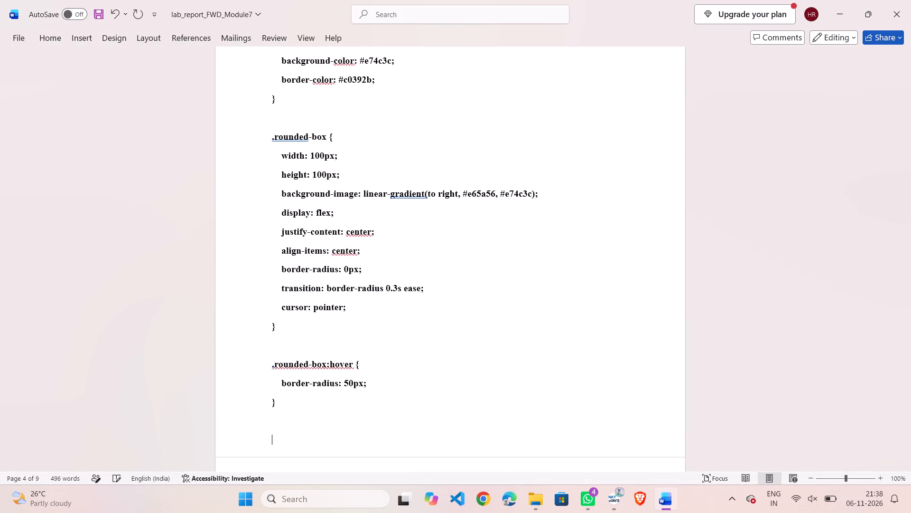
pyautogui.press('Return')
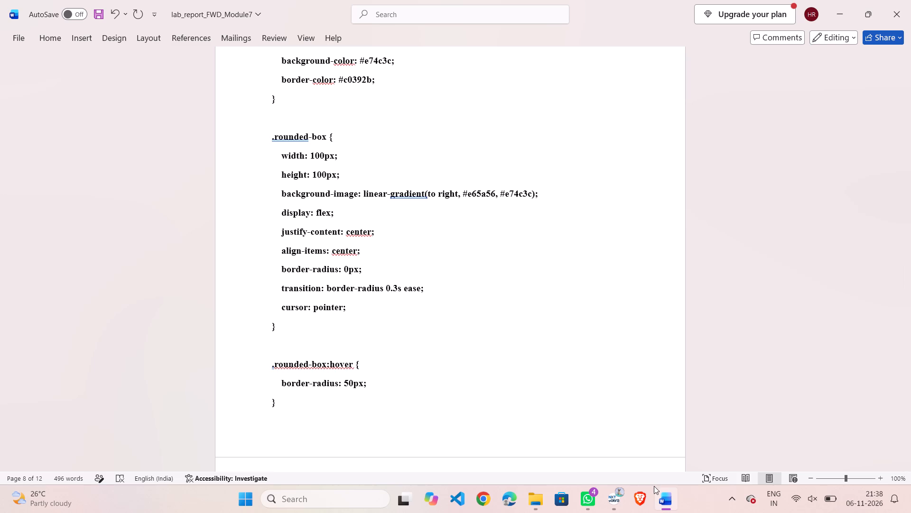
# Switch back to Transition Practice in NxtWave, run the code to preview it, and submit it again.
pyautogui.click(616, 502)
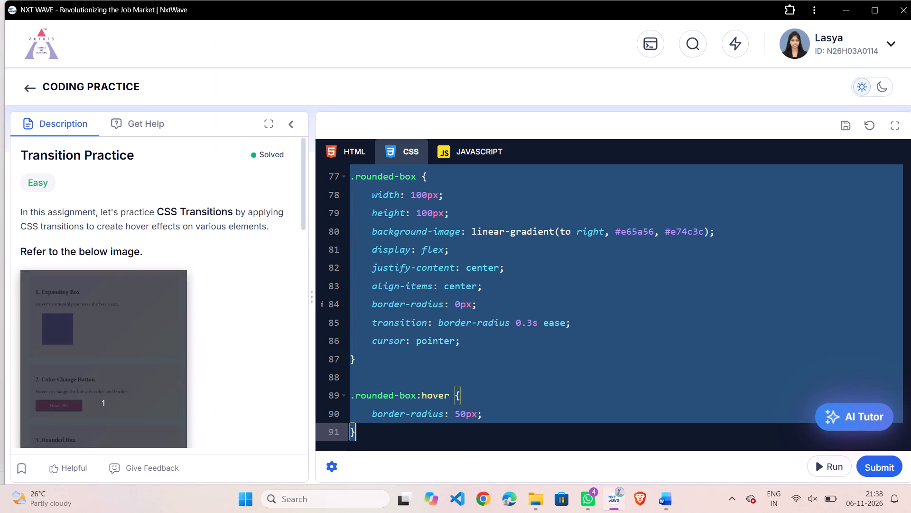
pyautogui.click(168, 158)
pyautogui.click(552, 370)
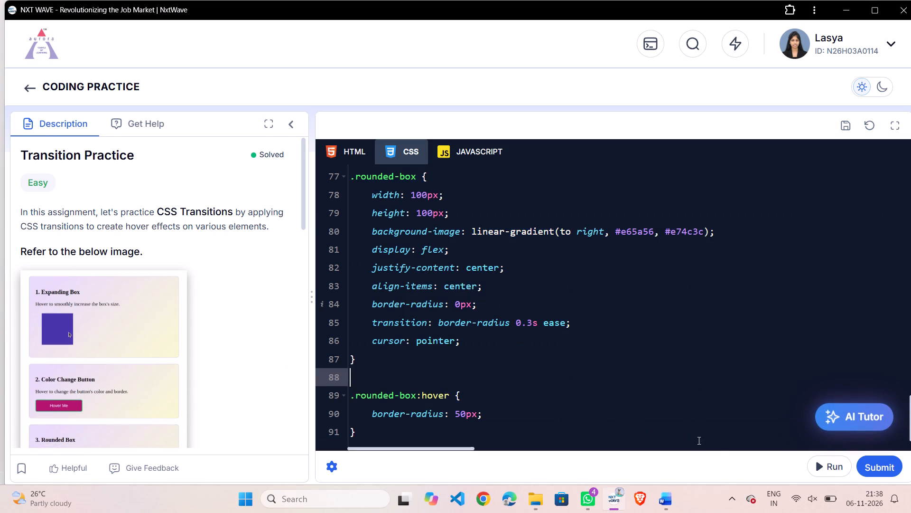
pyautogui.click(823, 469)
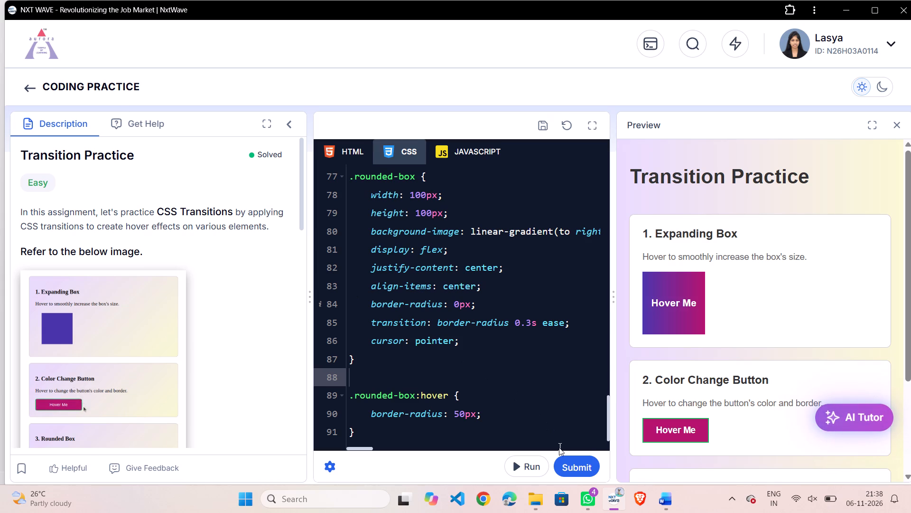
pyautogui.click(565, 470)
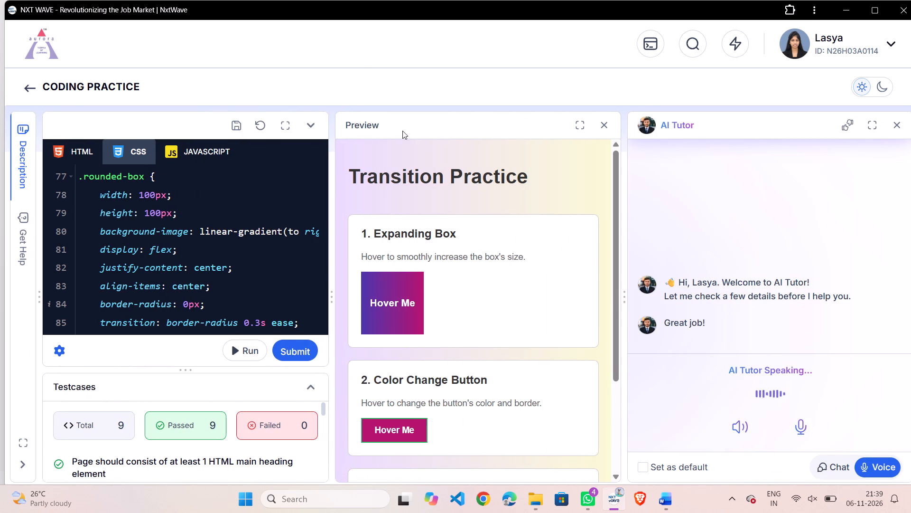
# Close the AI Tutor and the preview, and collapse the test case results.
pyautogui.click(891, 126)
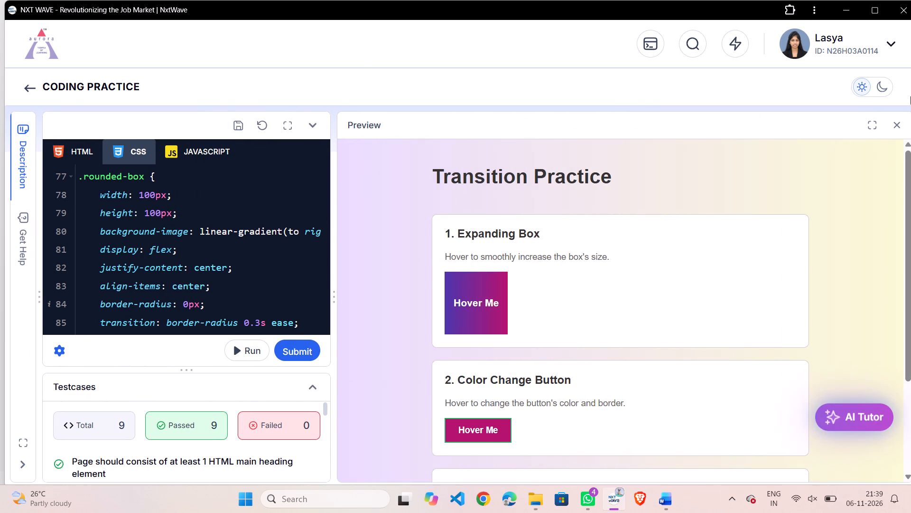
pyautogui.click(900, 118)
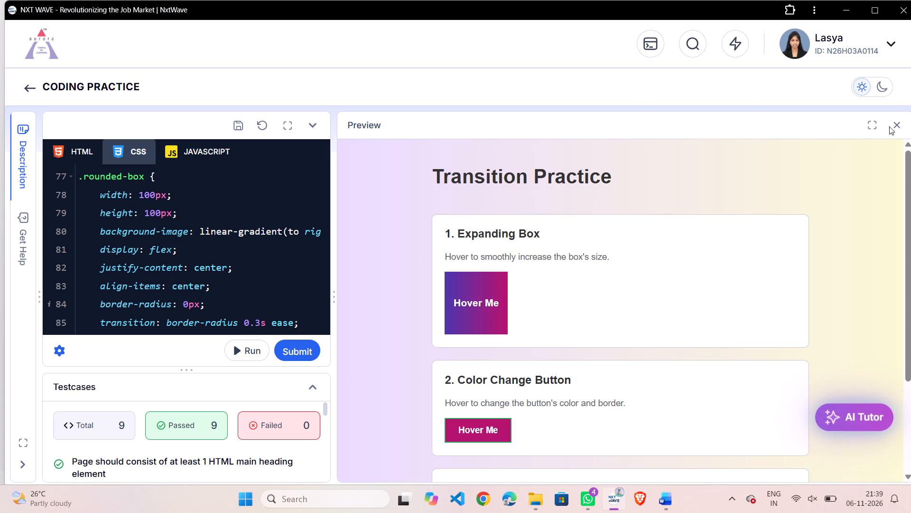
pyautogui.click(893, 126)
pyautogui.click(893, 126)
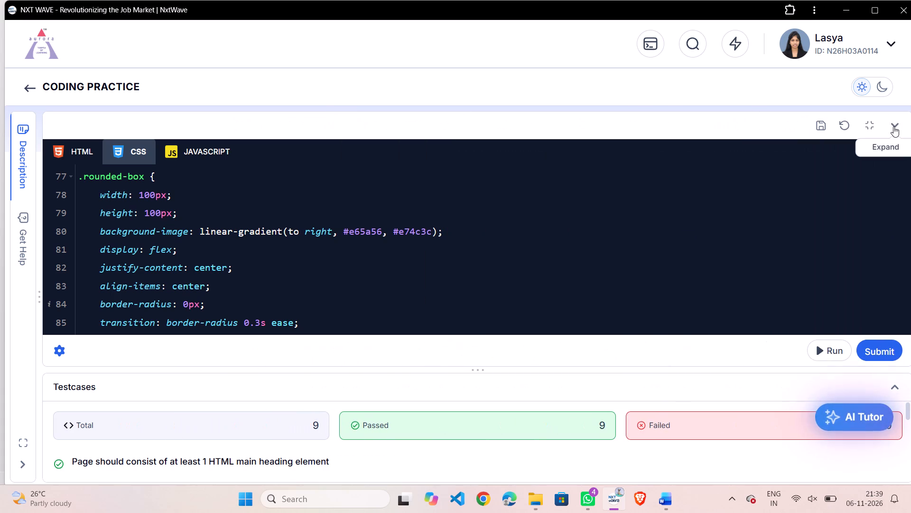
pyautogui.click(893, 126)
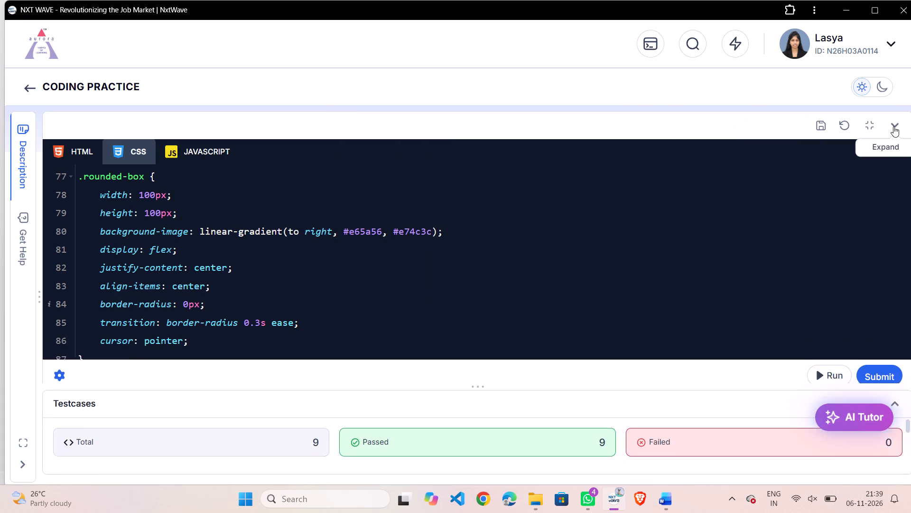
# Restore the split layout with the Transition Practice description beside the code editor, and show the HTML code.
pyautogui.hscroll(-3, 411, 336)
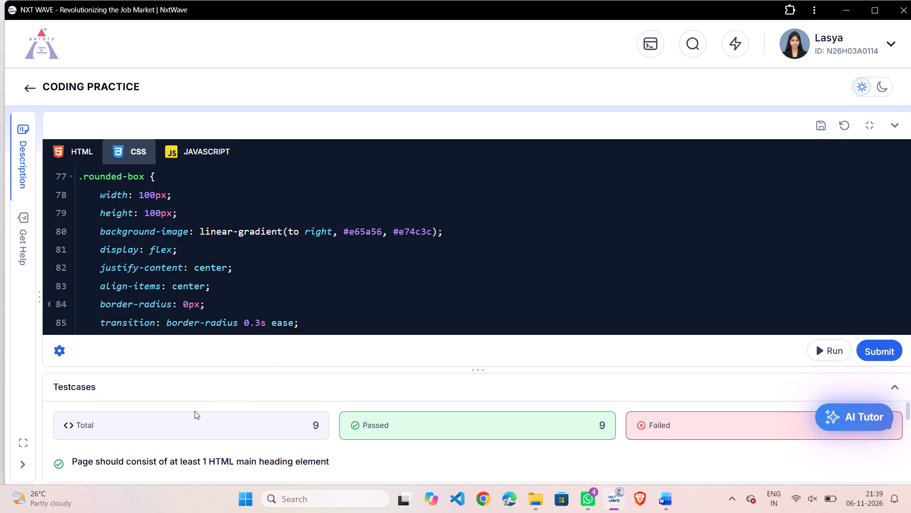
pyautogui.click(24, 445)
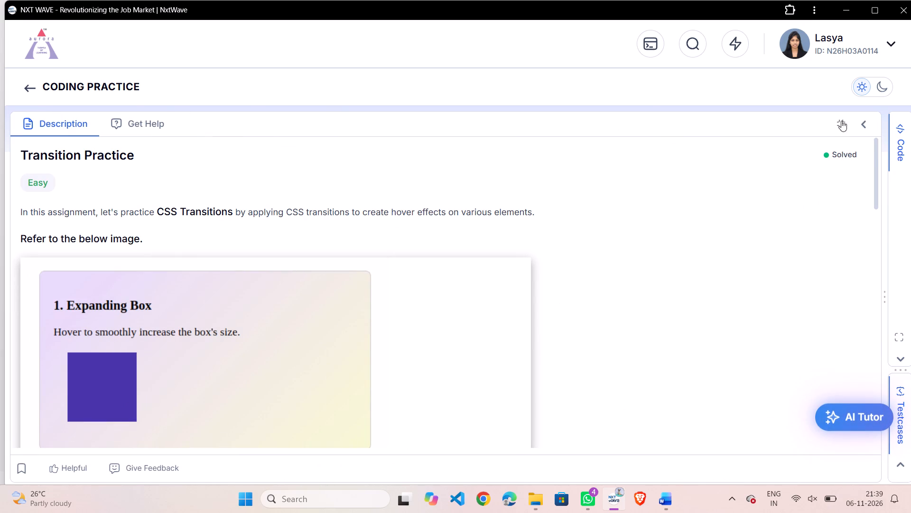
pyautogui.click(862, 123)
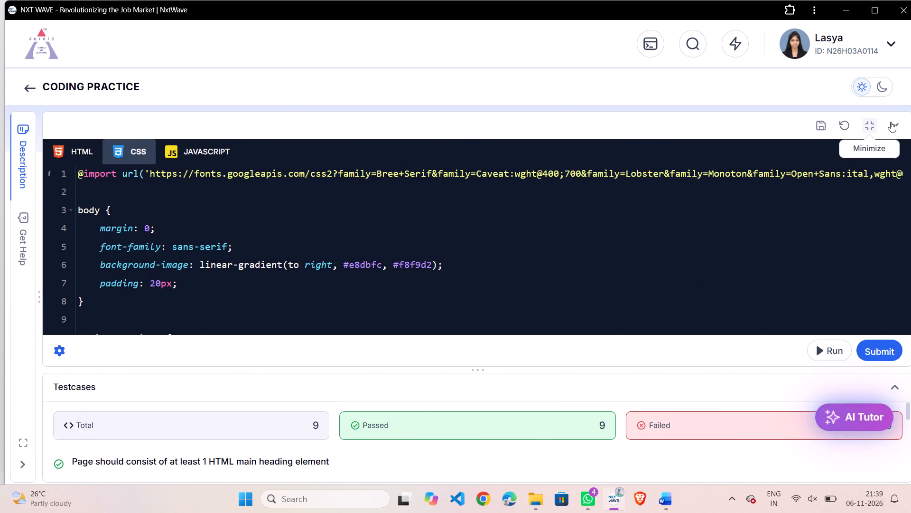
pyautogui.click(869, 128)
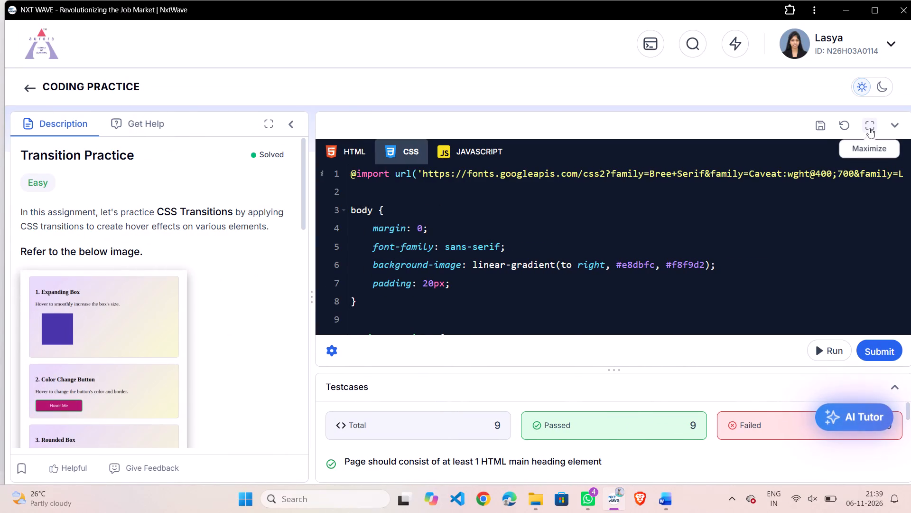
pyautogui.click(869, 128)
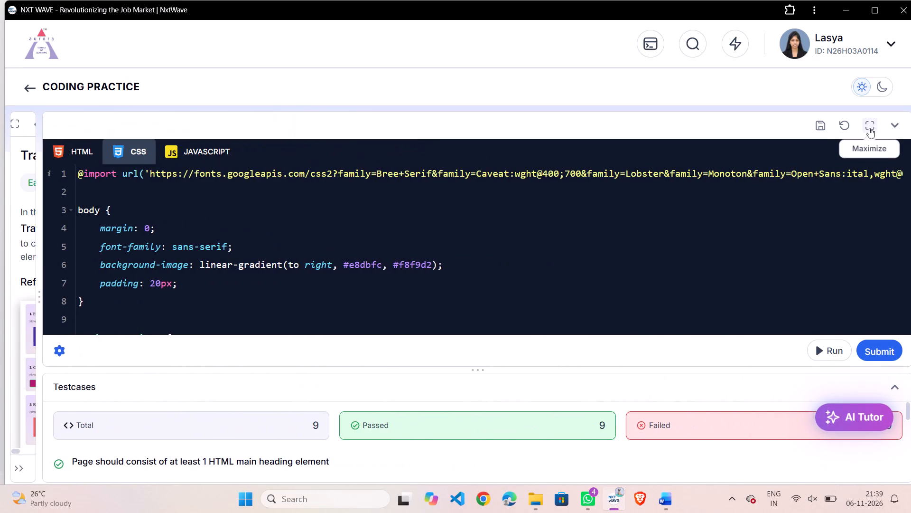
pyautogui.click(869, 128)
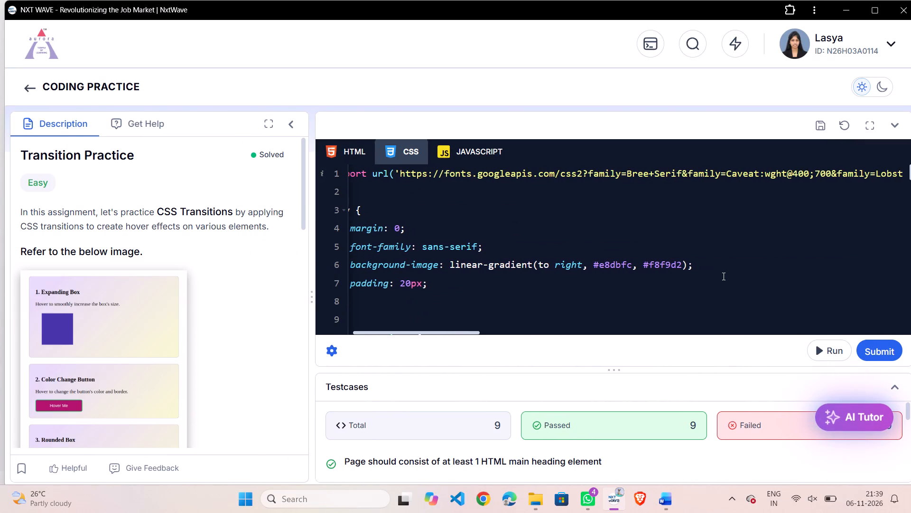
pyautogui.hscroll(7, 660, 279)
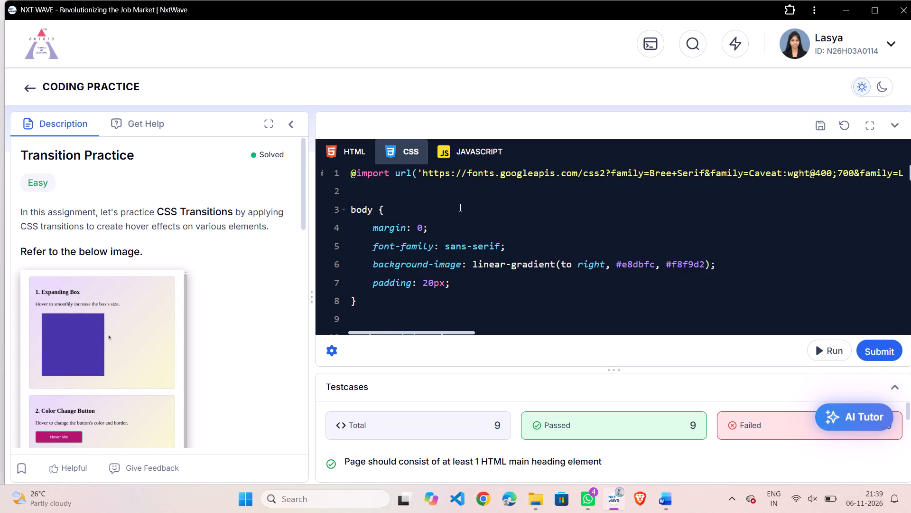
pyautogui.click(353, 147)
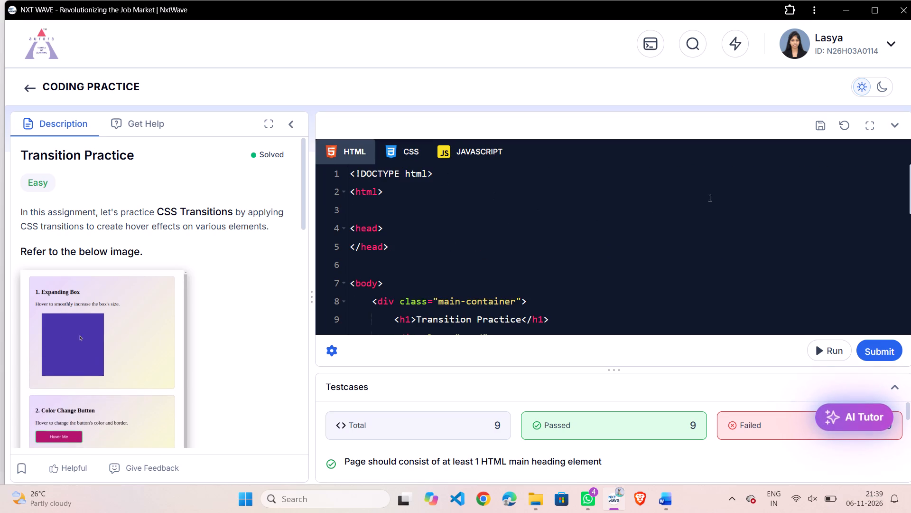
# Run the Transition Practice code to open its preview, and close the AI Tutor.
pyautogui.moveTo(695, 365); pyautogui.dragTo(830, 351)
pyautogui.click(830, 351)
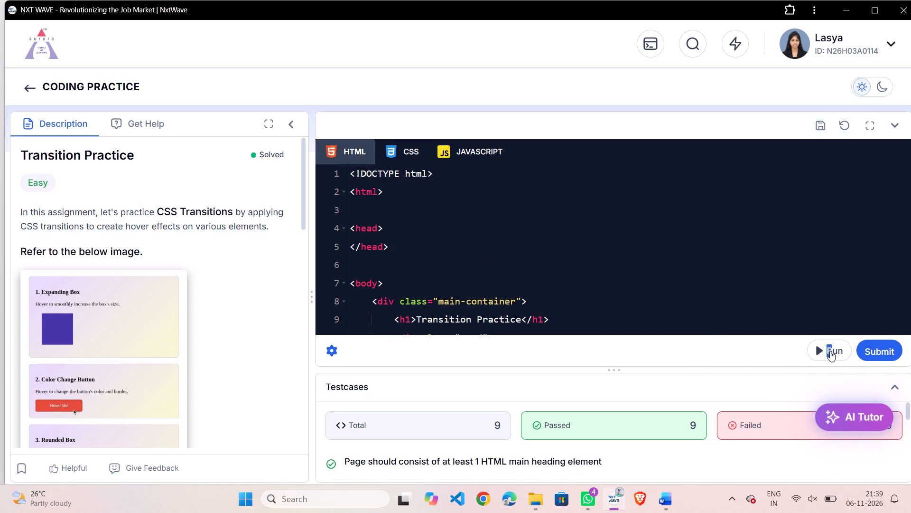
pyautogui.click(585, 474)
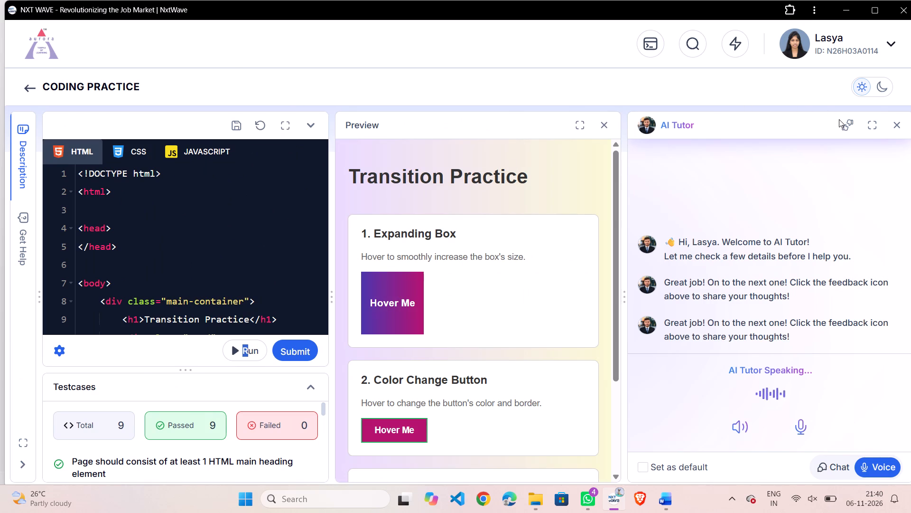
pyautogui.click(895, 127)
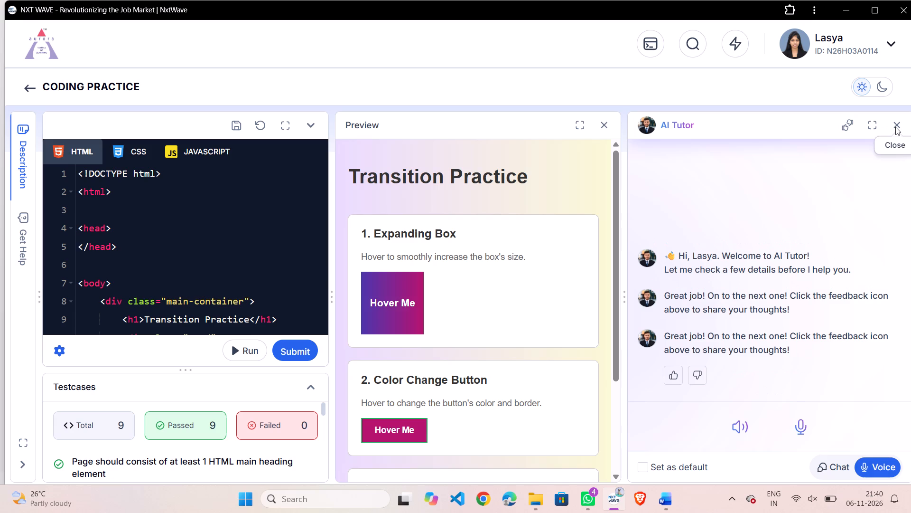
pyautogui.click(895, 127)
pyautogui.click(895, 126)
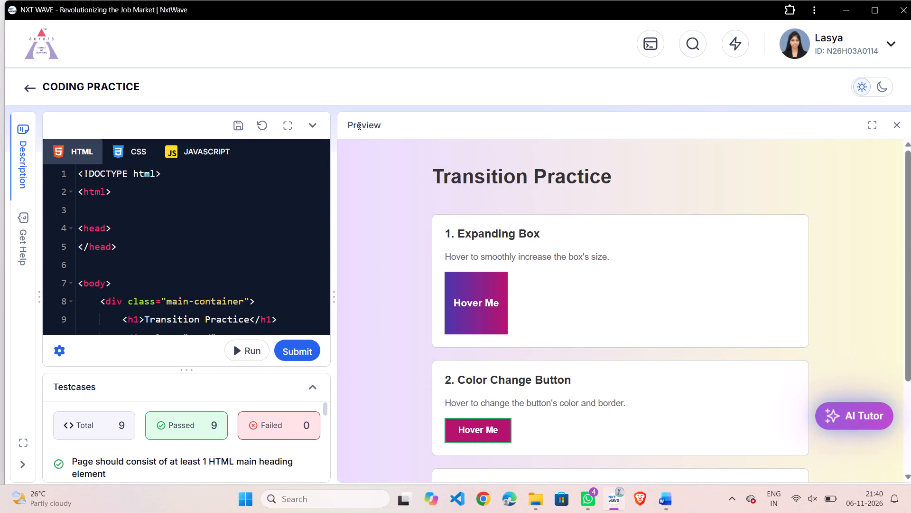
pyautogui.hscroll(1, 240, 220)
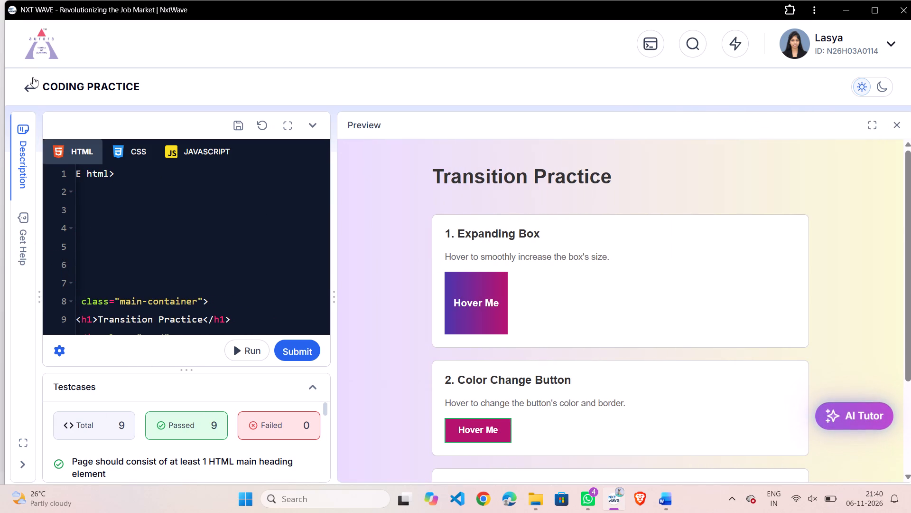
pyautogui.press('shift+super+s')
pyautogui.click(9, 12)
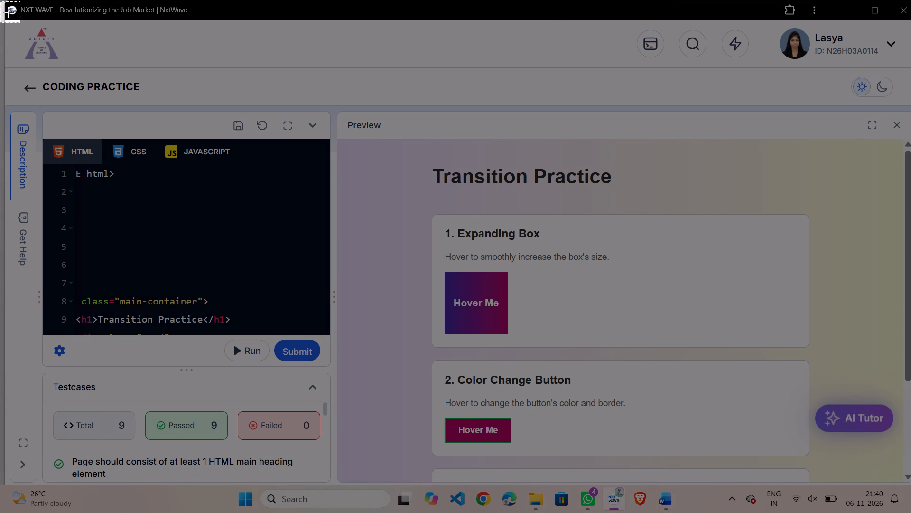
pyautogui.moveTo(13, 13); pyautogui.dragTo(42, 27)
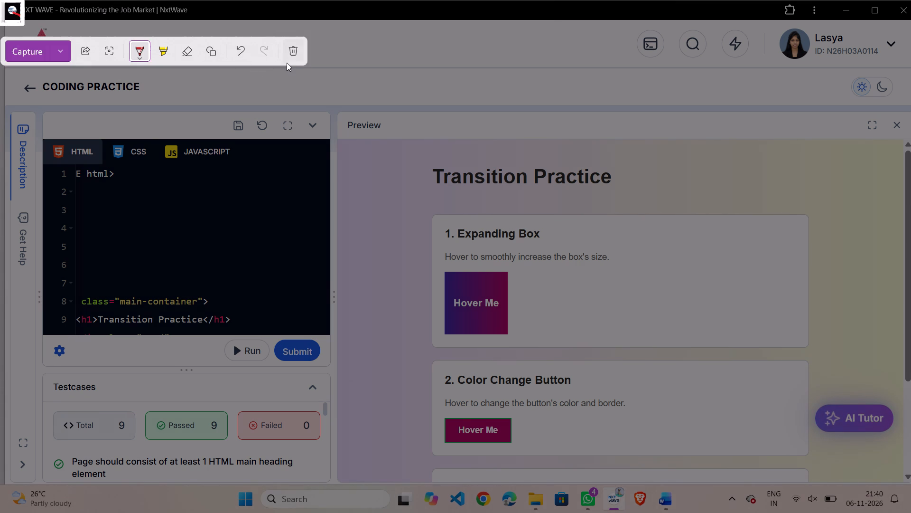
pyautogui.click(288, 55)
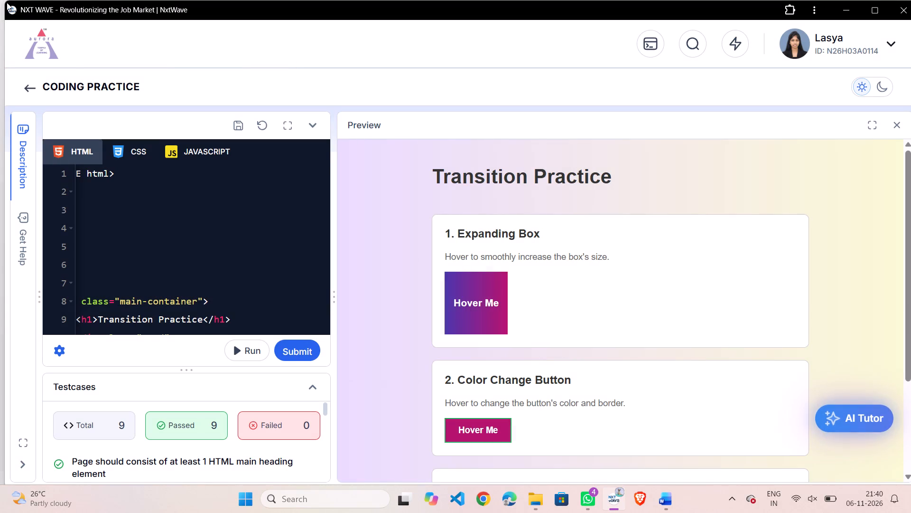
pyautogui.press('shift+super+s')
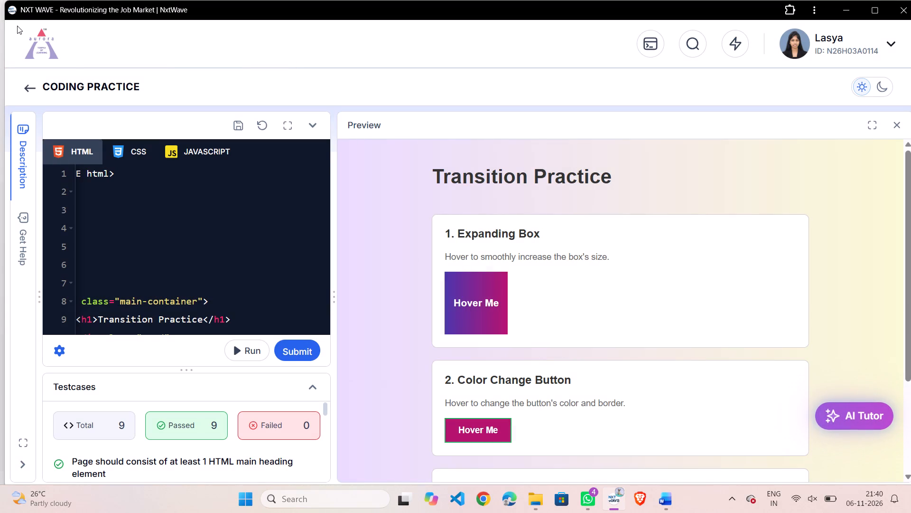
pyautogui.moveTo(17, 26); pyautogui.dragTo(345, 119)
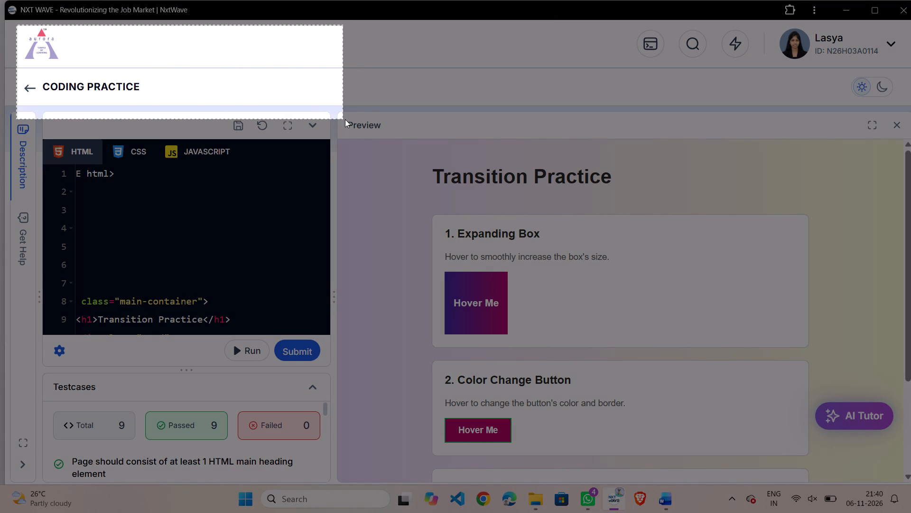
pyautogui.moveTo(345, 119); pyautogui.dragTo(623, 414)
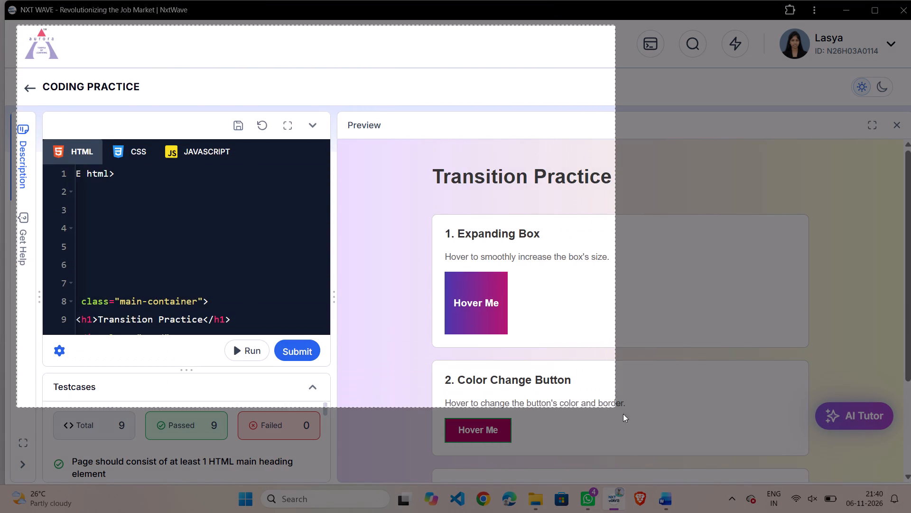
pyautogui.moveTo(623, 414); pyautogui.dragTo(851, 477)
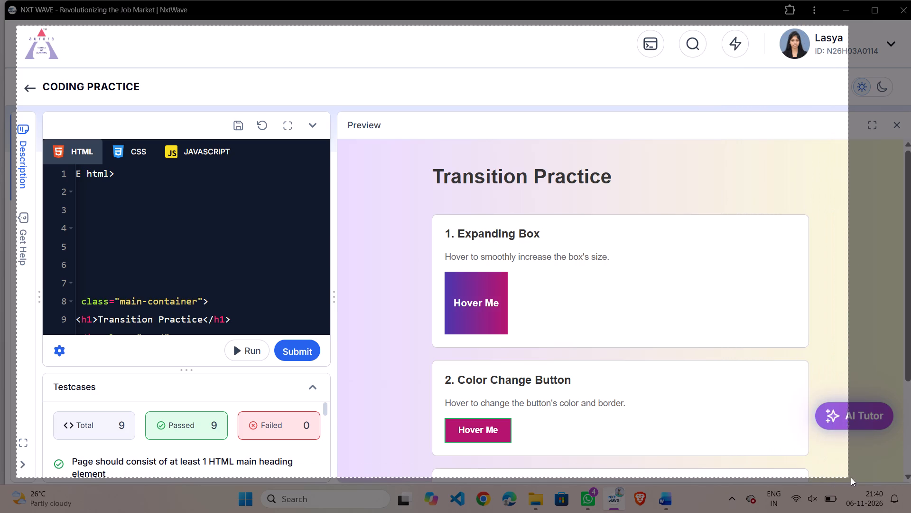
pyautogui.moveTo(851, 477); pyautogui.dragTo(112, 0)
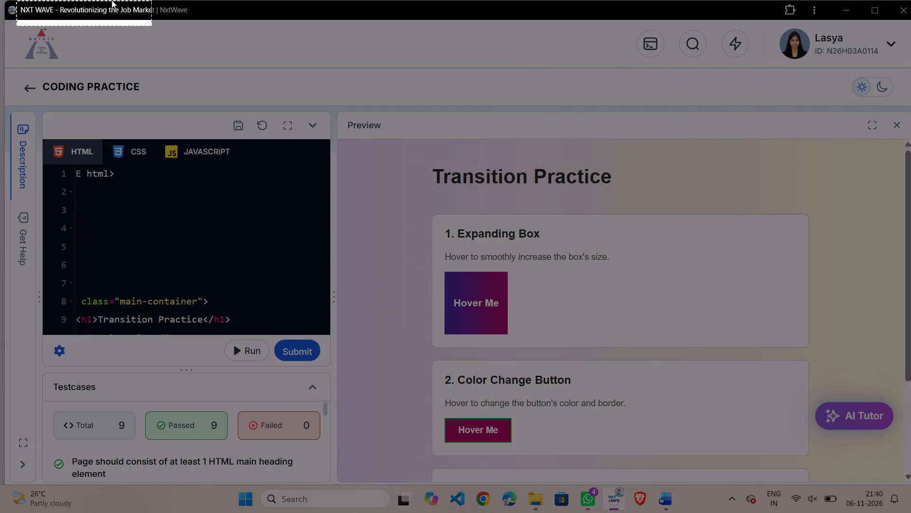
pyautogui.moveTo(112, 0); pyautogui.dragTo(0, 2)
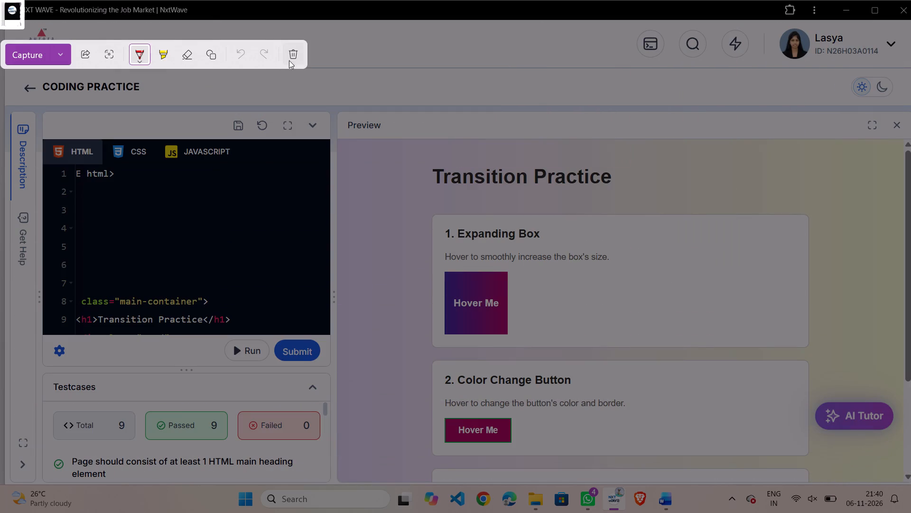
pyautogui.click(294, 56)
# Capture the practice page with the HTML body code, test case results and preview, and paste the screenshot into the Word report after the CSS.
pyautogui.hscroll(4, 190, 232)
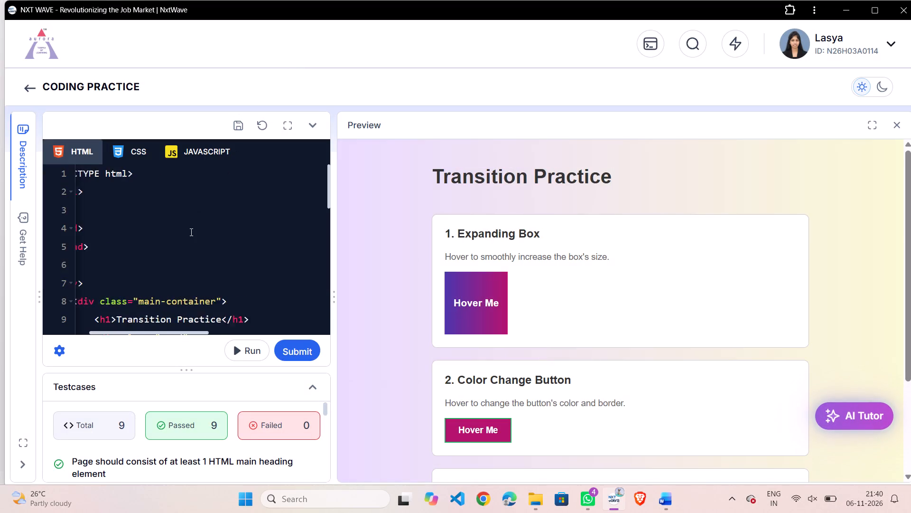
pyautogui.hscroll(10, 190, 232)
pyautogui.scroll(-4, 190, 232)
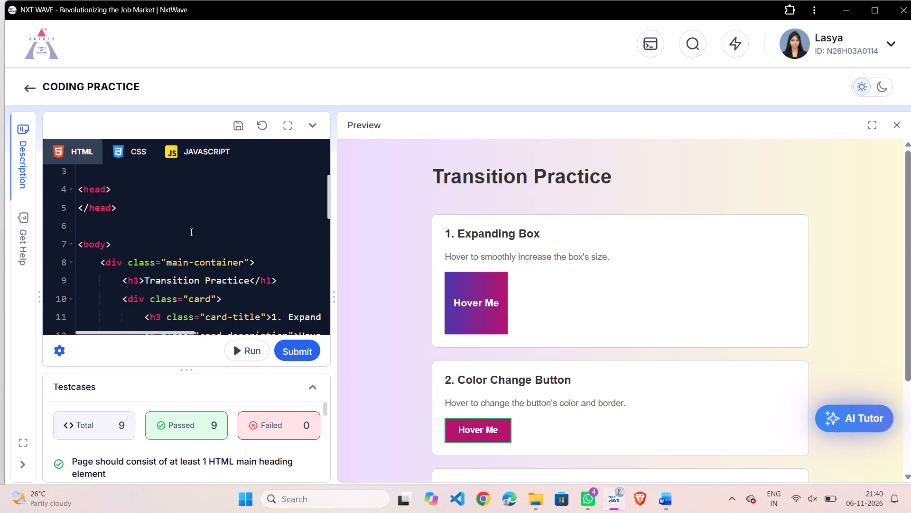
pyautogui.scroll(-1, 185, 227)
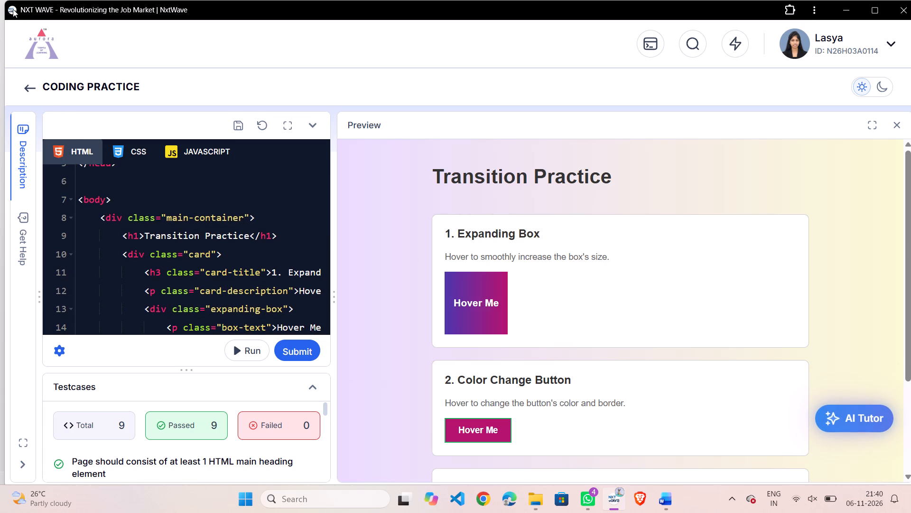
pyautogui.press('shift+super+s')
pyautogui.moveTo(13, 9); pyautogui.dragTo(496, 249)
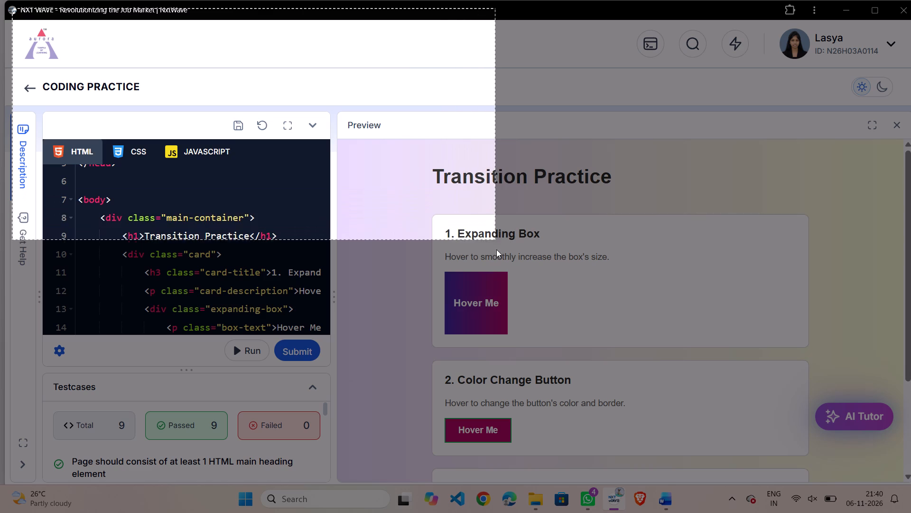
pyautogui.moveTo(496, 249); pyautogui.dragTo(753, 431)
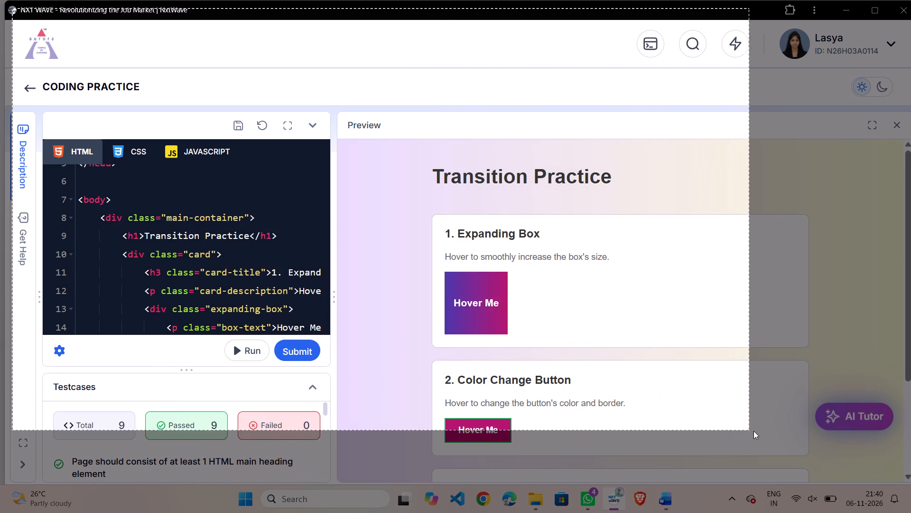
pyautogui.moveTo(753, 431); pyautogui.dragTo(910, 473)
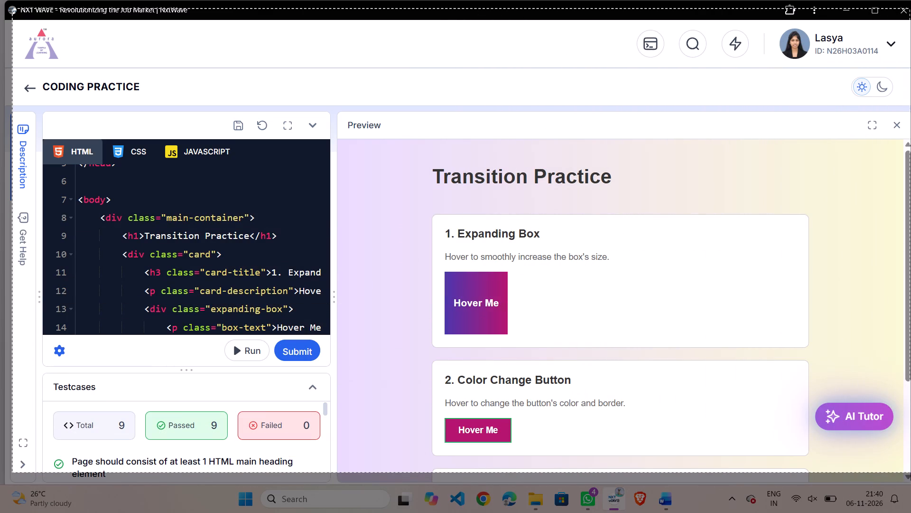
pyautogui.moveTo(910, 473); pyautogui.dragTo(910, 476)
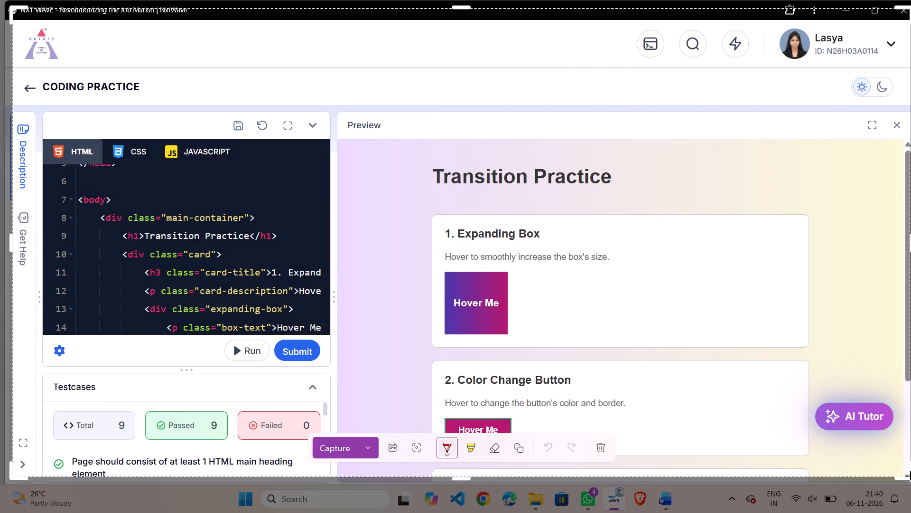
pyautogui.hotkey('ctrl', 'c')
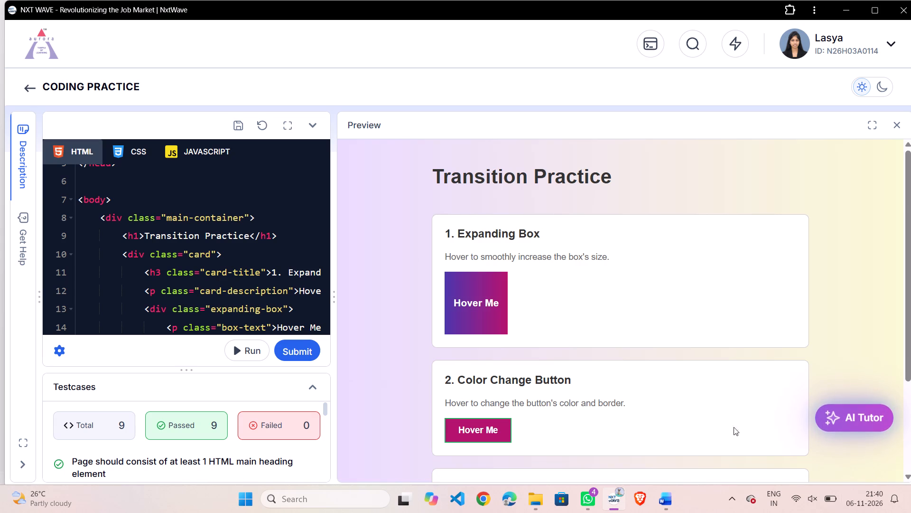
pyautogui.click(675, 498)
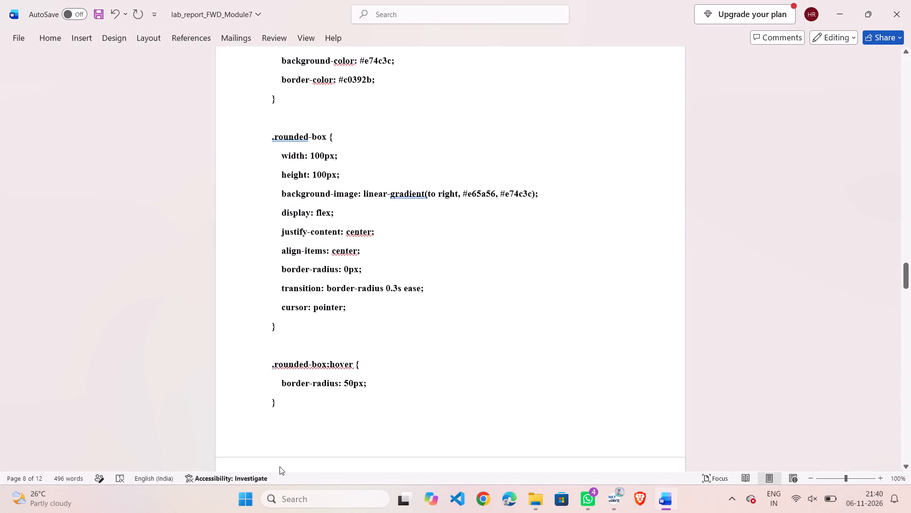
pyautogui.hotkey('ctrl', 'v')
# Review the report from the CSS code back through the HTML code, experiment list and certificate to the cover page.
pyautogui.scroll(12, 349, 284)
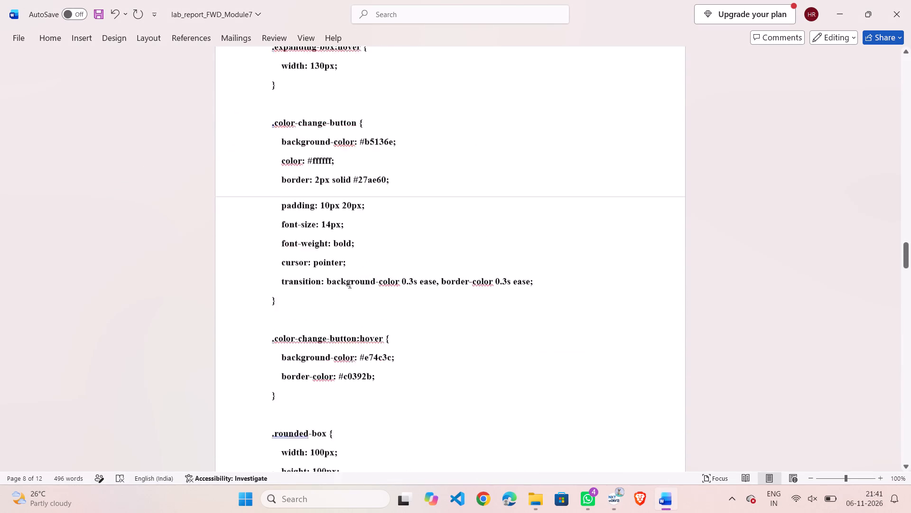
pyautogui.scroll(12, 349, 284)
pyautogui.scroll(18, 349, 284)
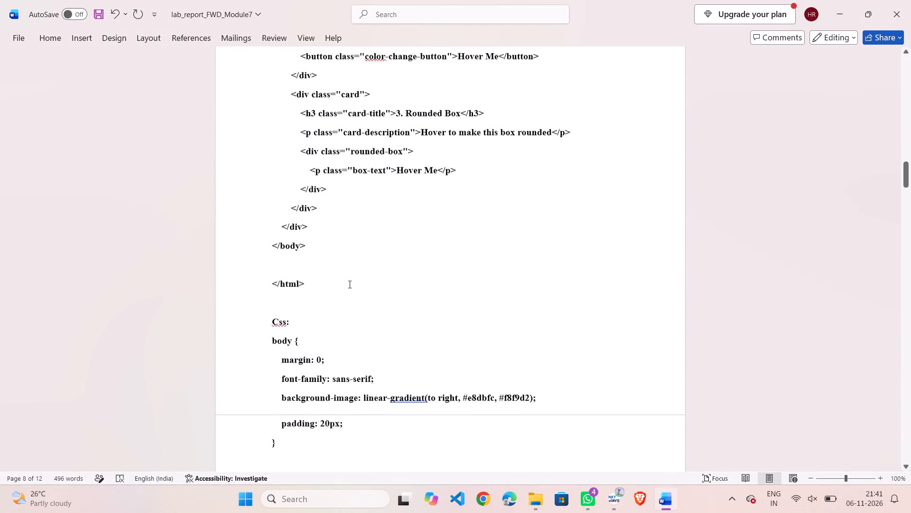
pyautogui.scroll(9, 349, 284)
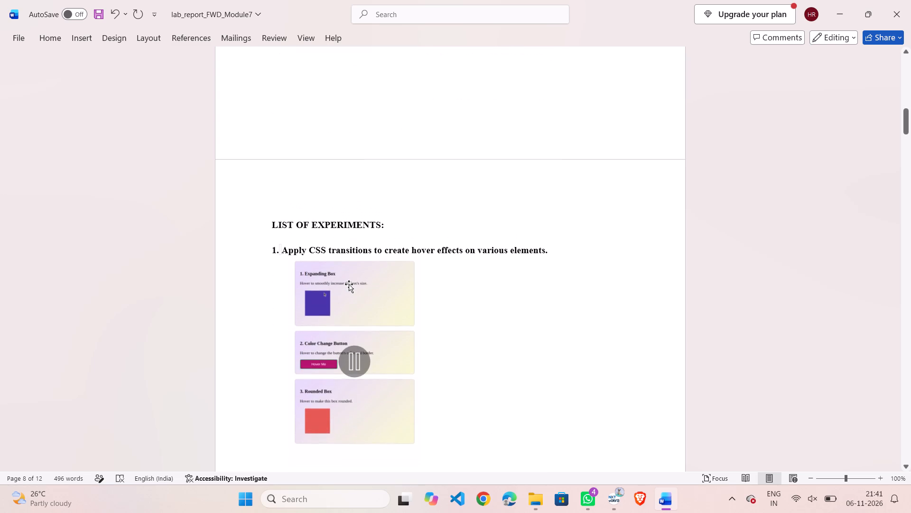
pyautogui.scroll(7, 360, 317)
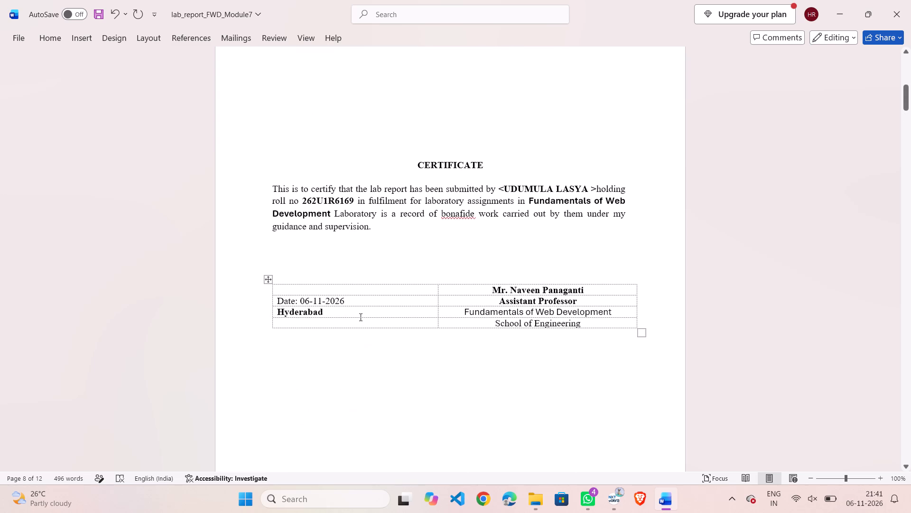
pyautogui.scroll(8, 360, 317)
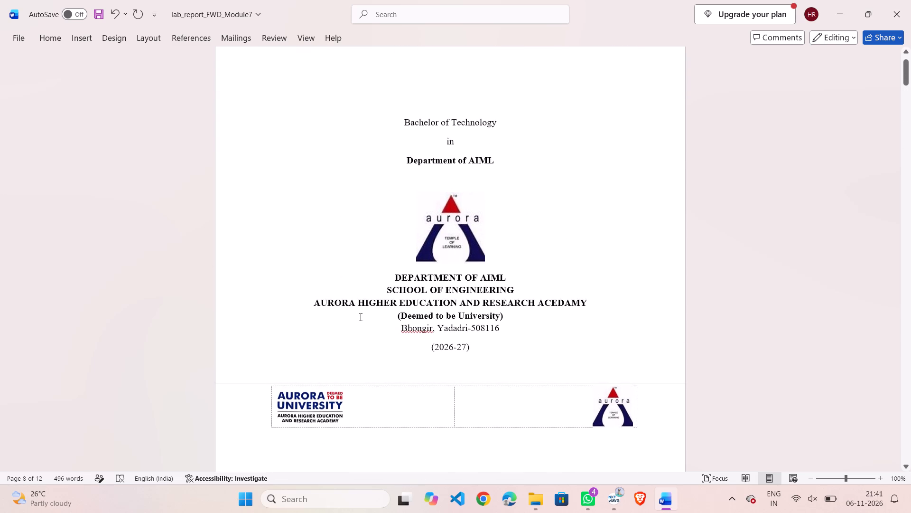
# Export the report as a PDF named "web lab 7" in the Documents folder, and dismiss the message after publishing.
pyautogui.click(14, 35)
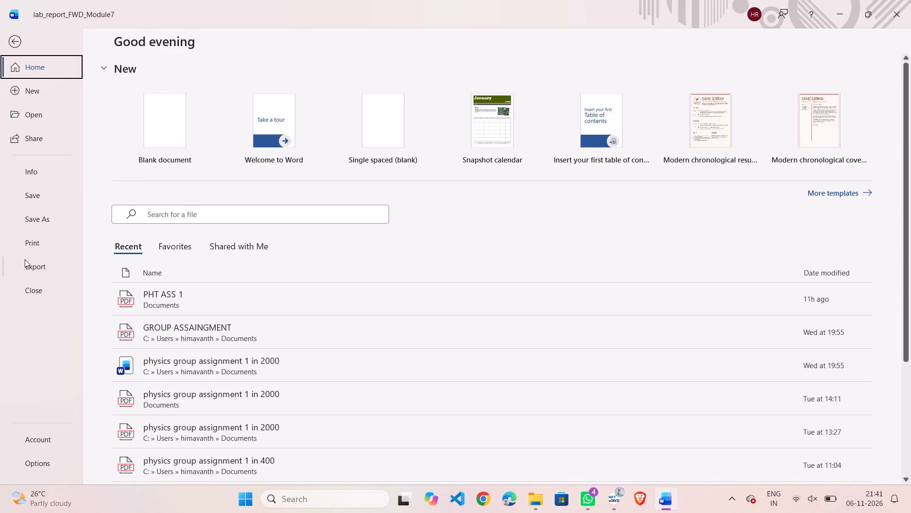
pyautogui.click(30, 264)
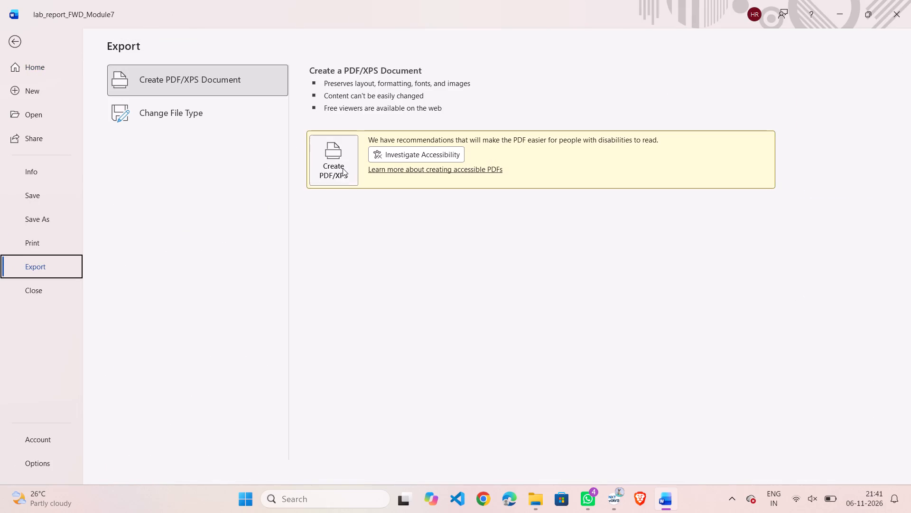
pyautogui.click(343, 168)
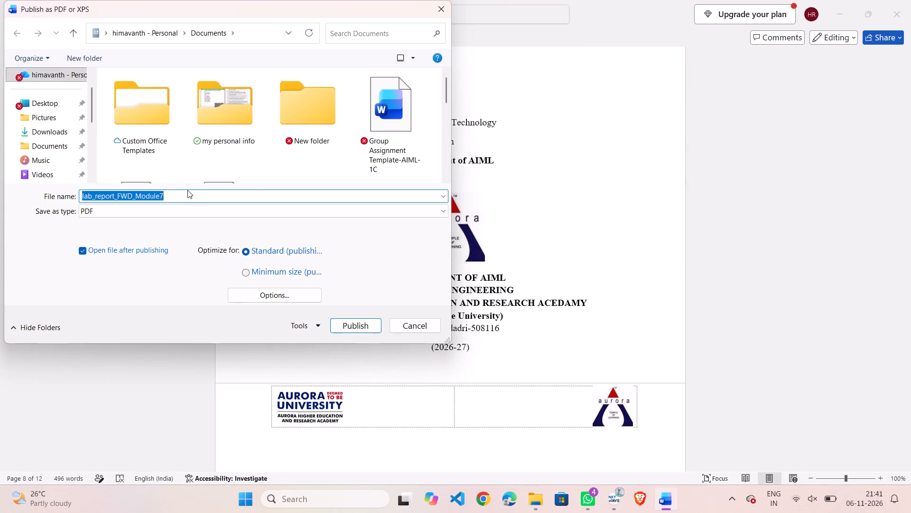
pyautogui.press('space')
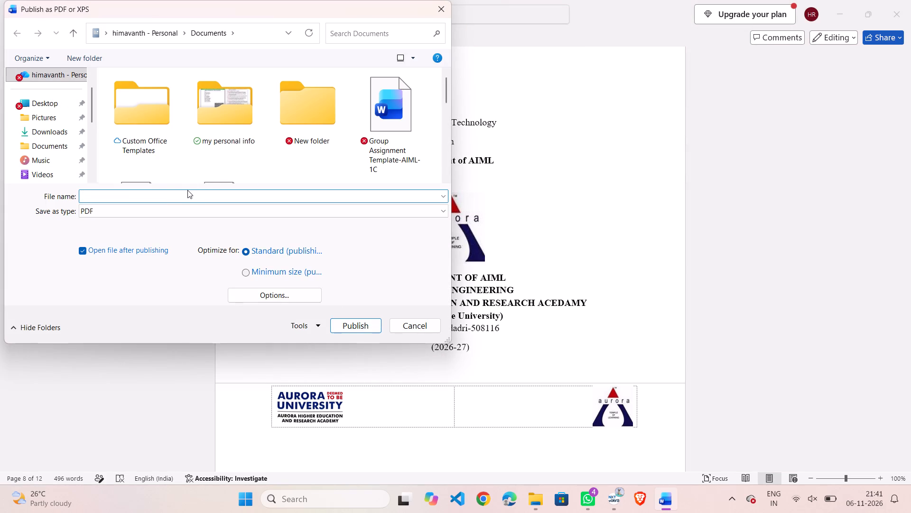
pyautogui.write('web lab')
pyautogui.press('space')
pyautogui.press('7')
pyautogui.click(416, 213)
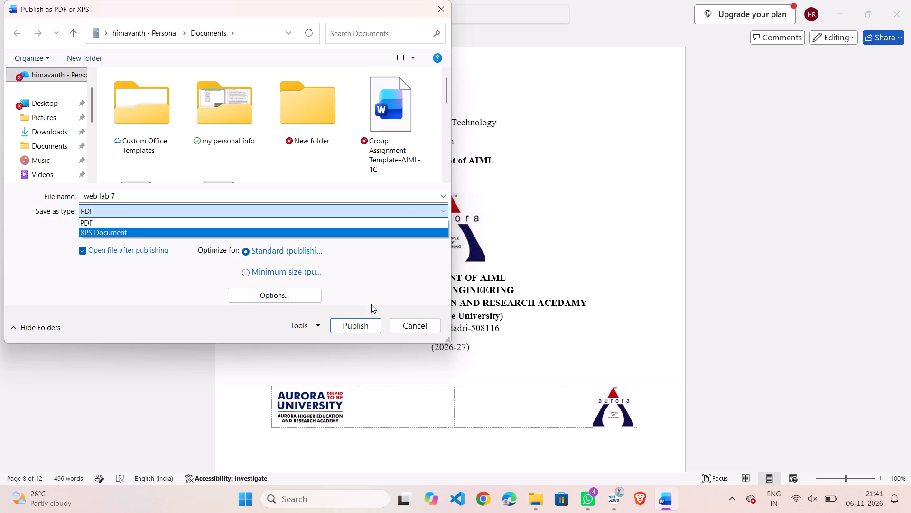
pyautogui.click(363, 327)
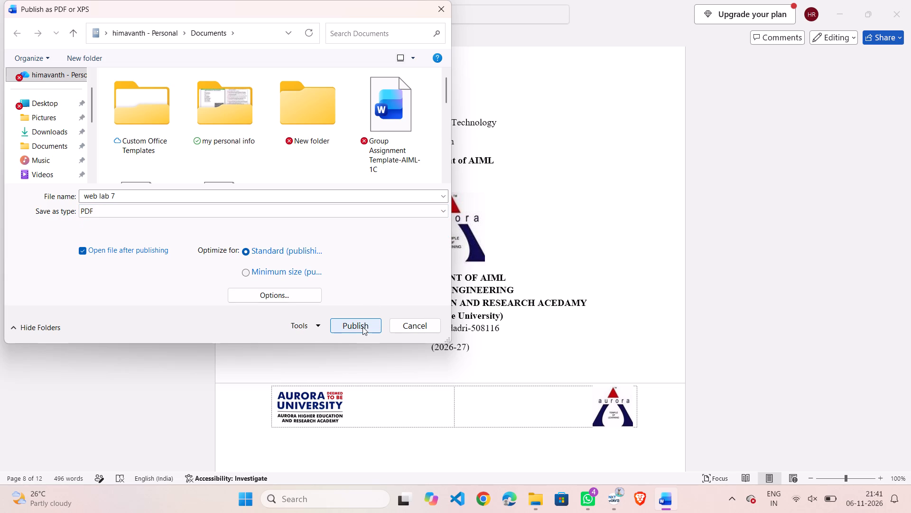
pyautogui.click(363, 327)
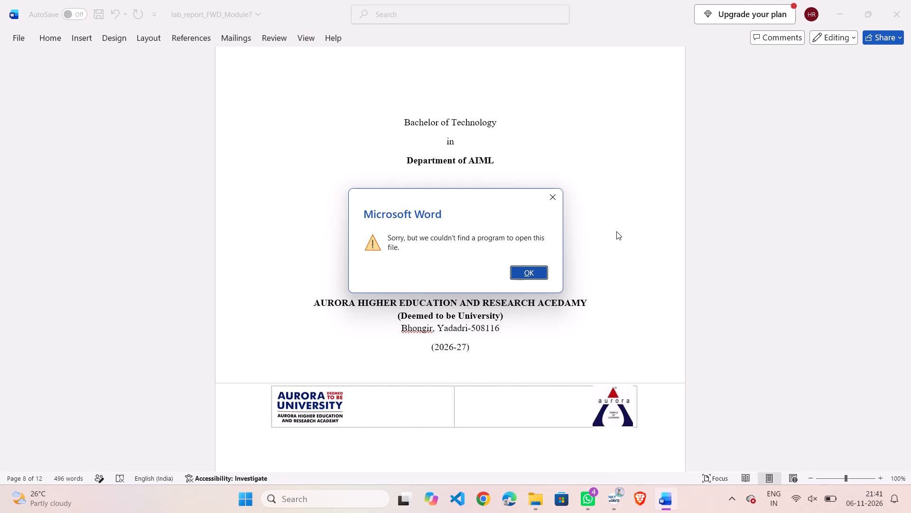
pyautogui.click(527, 271)
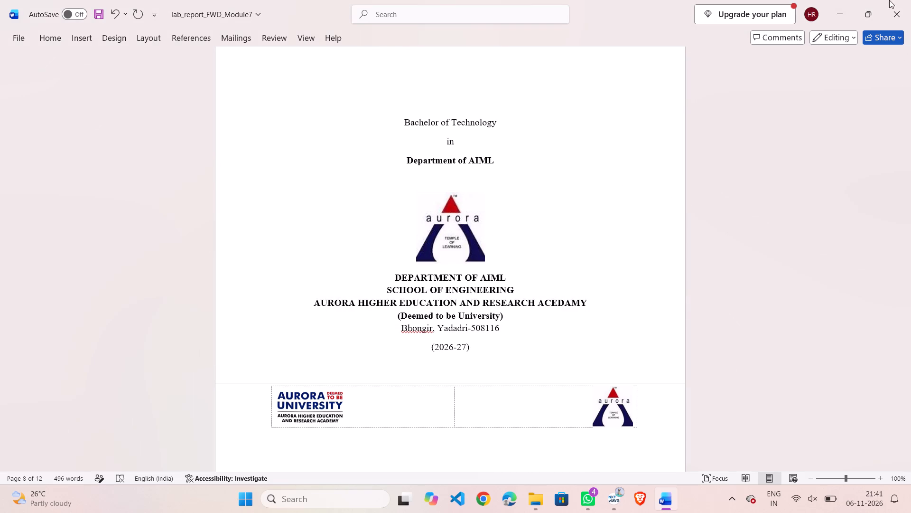
# Close lab_report_FWD_Module7 and save its changes in the 2026-45 folder.
pyautogui.click(899, 16)
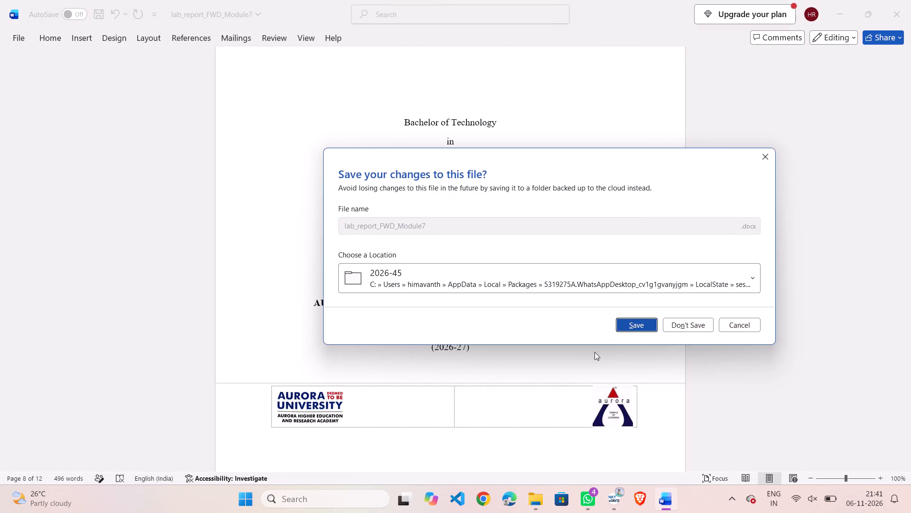
pyautogui.click(627, 329)
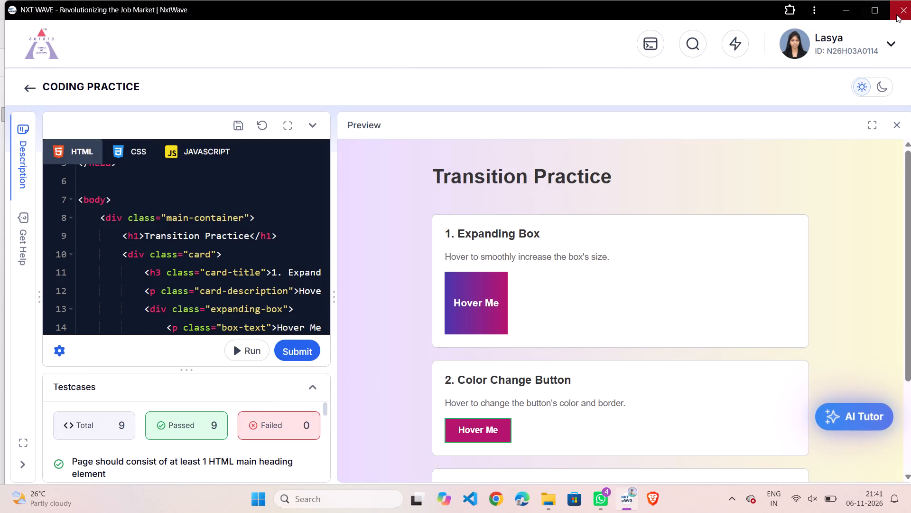
# Close the NxtWave coding practice window and confirm leaving it.
pyautogui.click(897, 13)
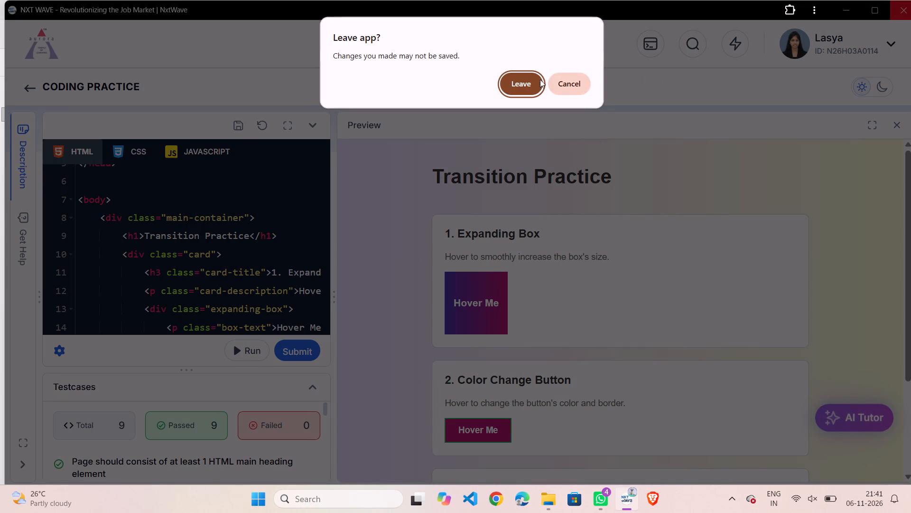
pyautogui.click(532, 81)
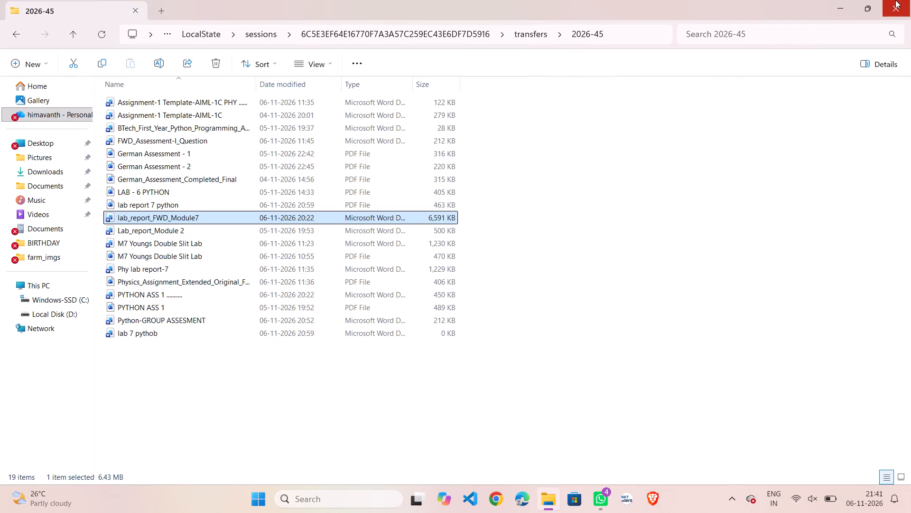
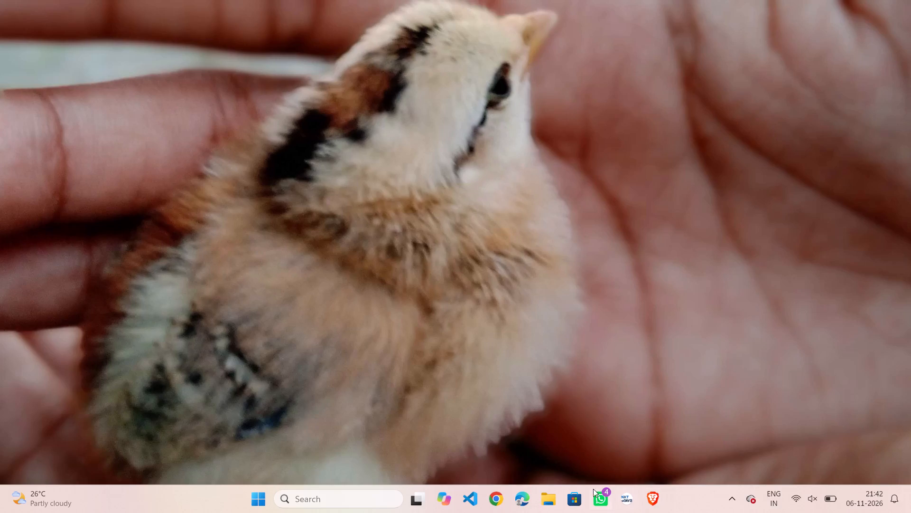
# Switch to Chrome, open the ERP portal and go to its Assessments section.
pyautogui.click(496, 500)
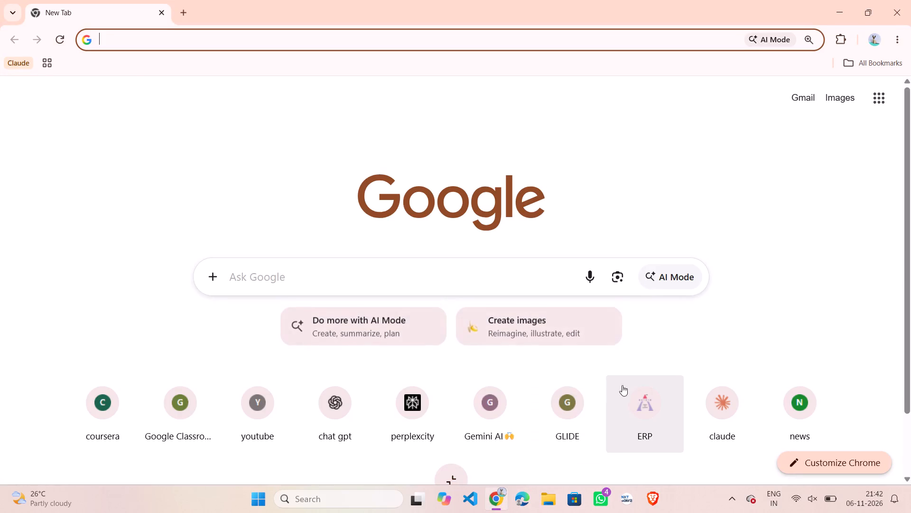
pyautogui.click(635, 400)
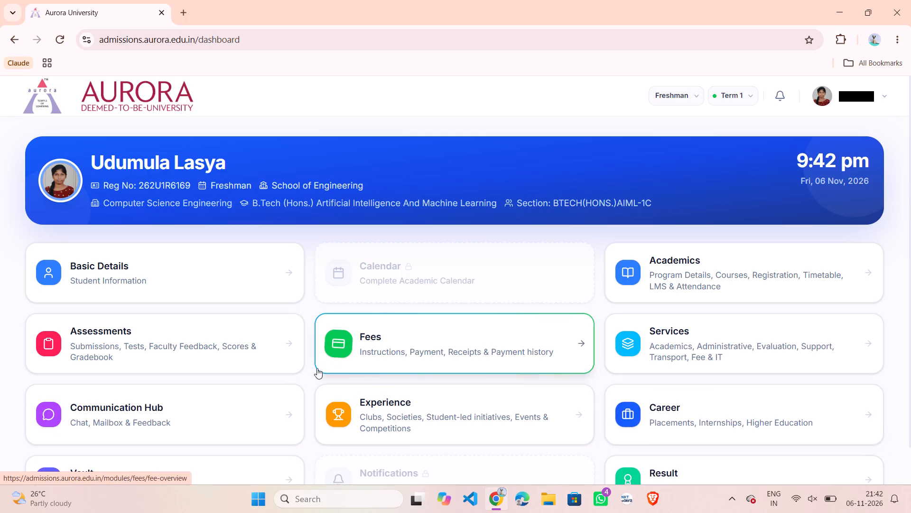
pyautogui.click(257, 354)
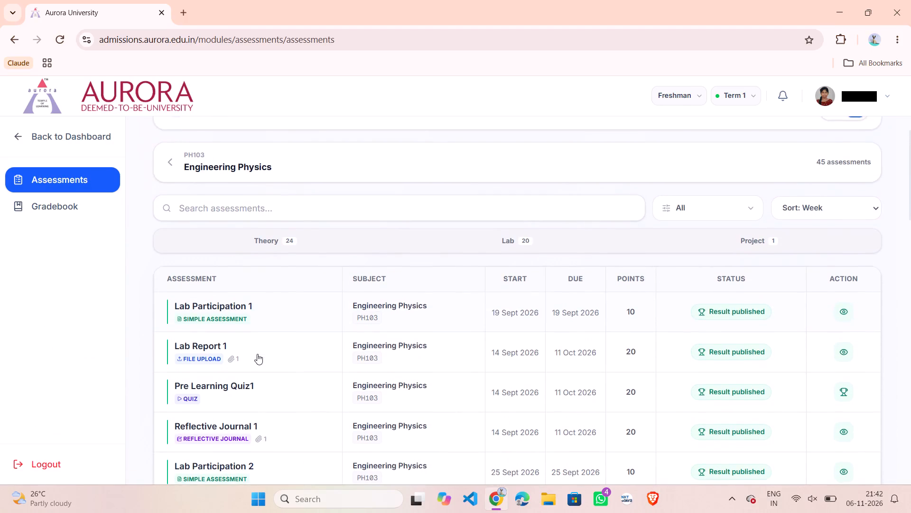
# Examine the Engineering Physics assessments down to Lab Report 7 and the PDF files available for its upload, and leave without choosing one.
pyautogui.scroll(-9, 257, 354)
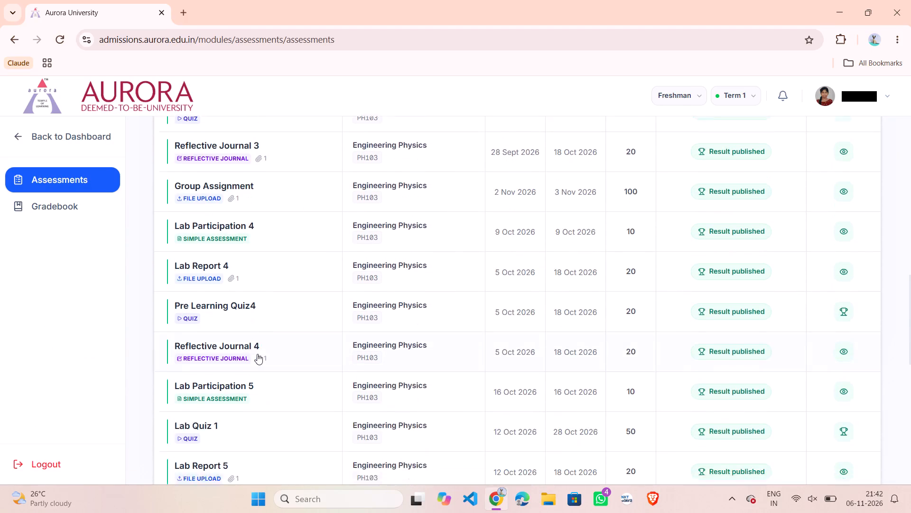
pyautogui.scroll(-5, 257, 354)
pyautogui.hscroll(1, 257, 354)
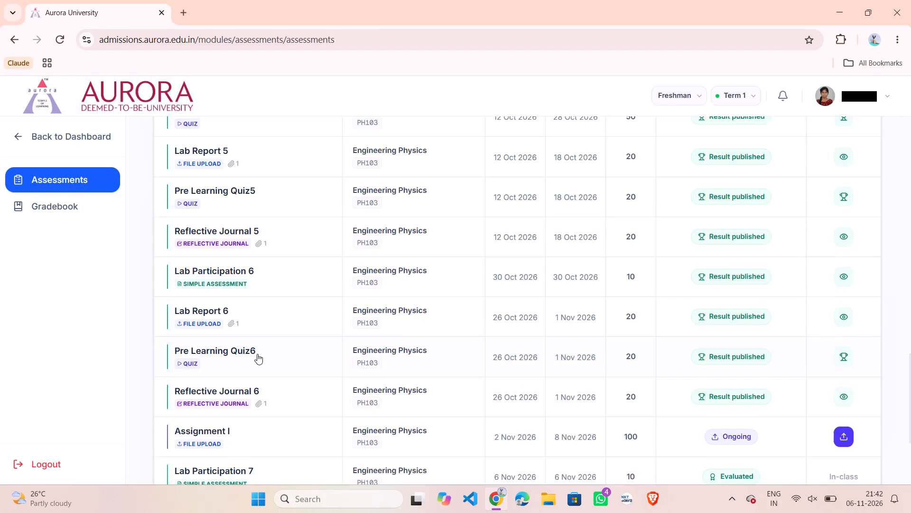
pyautogui.hscroll(1, 257, 354)
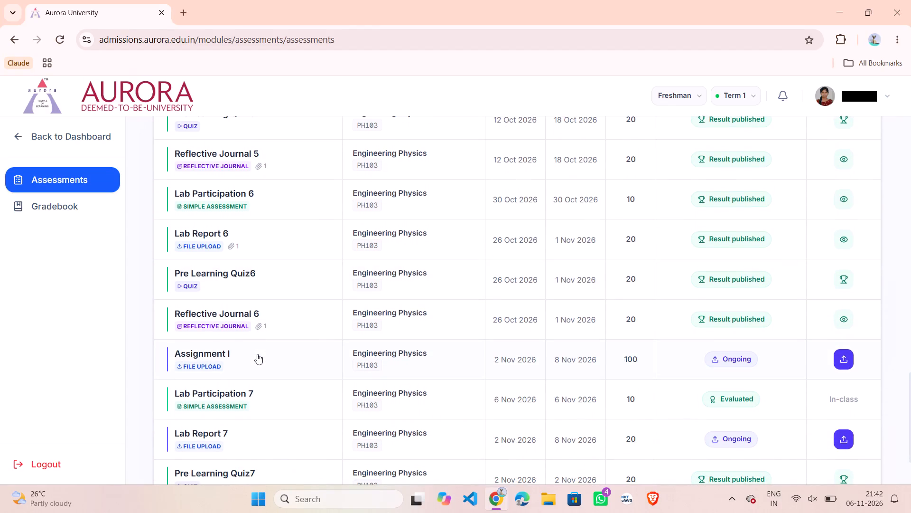
pyautogui.scroll(-1, 257, 354)
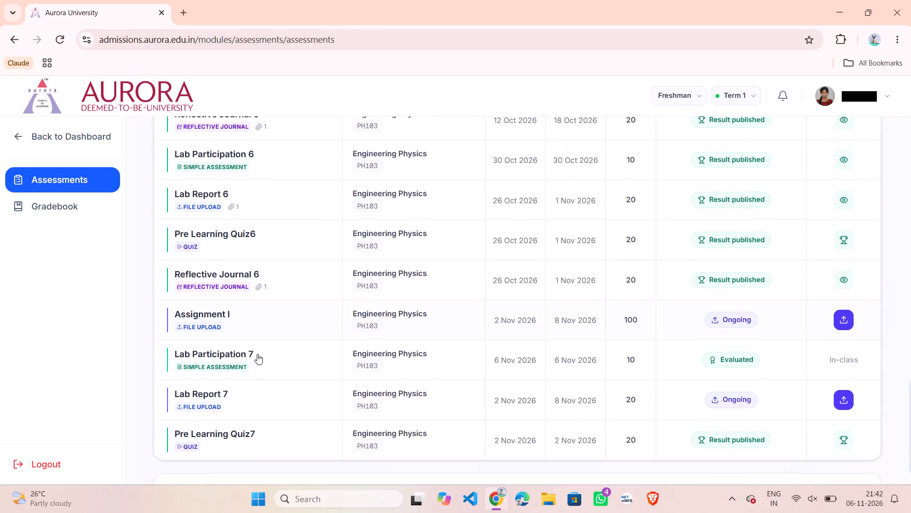
pyautogui.scroll(-1, 257, 354)
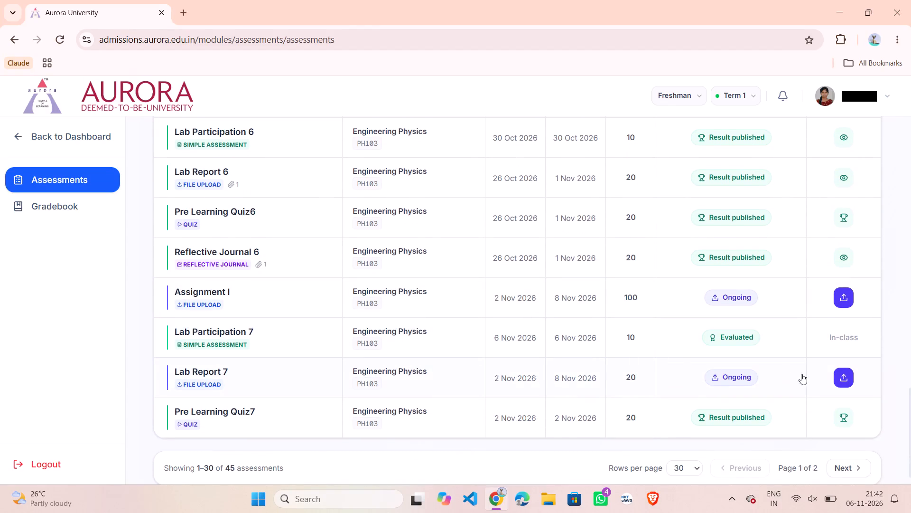
pyautogui.click(844, 376)
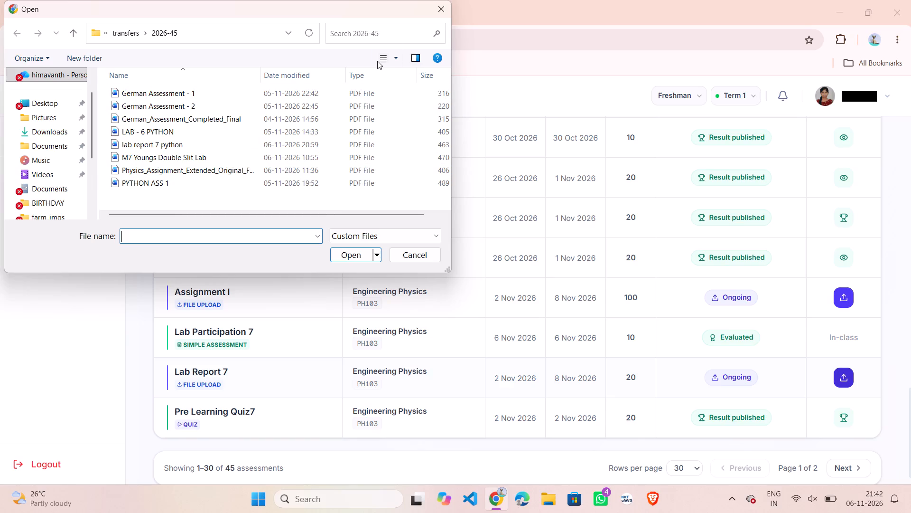
pyautogui.click(445, 9)
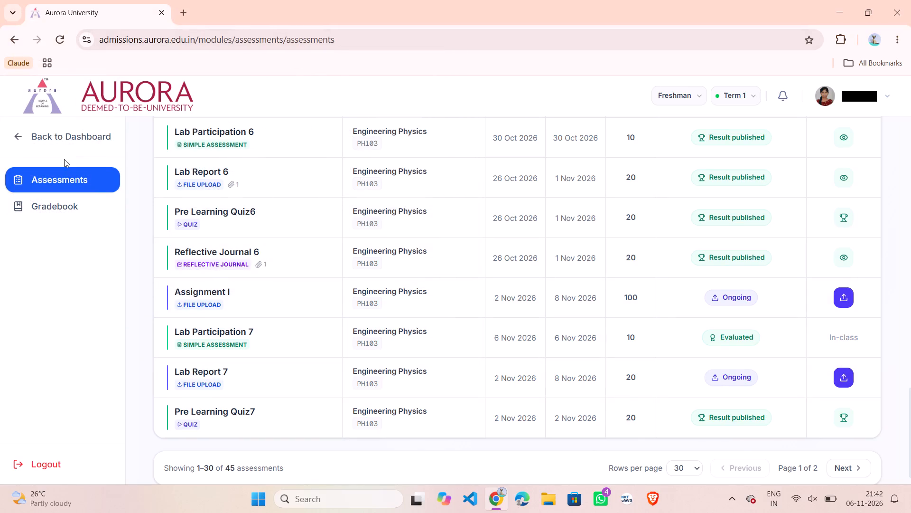
# Return to the course overview and open the Problem Solving With Python Programming I assessments at Assignment I and Lab Report 7.
pyautogui.scroll(17, 322, 203)
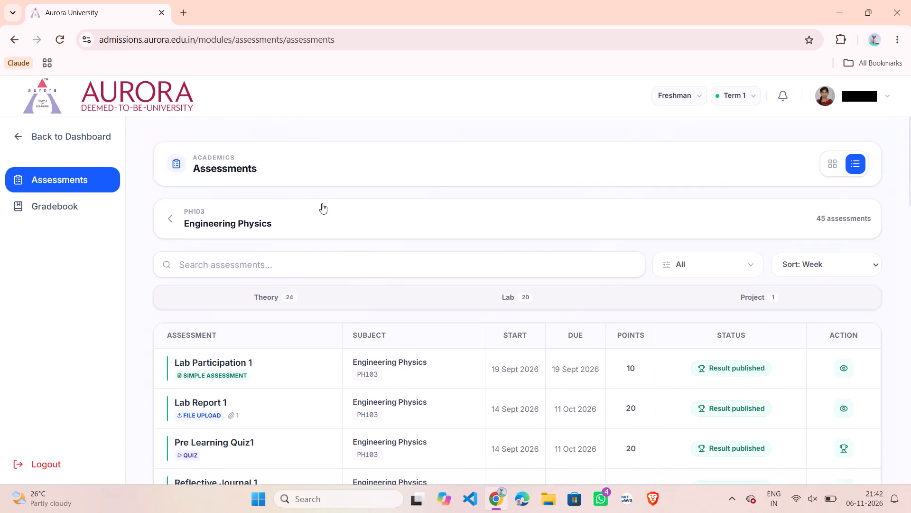
pyautogui.click(174, 219)
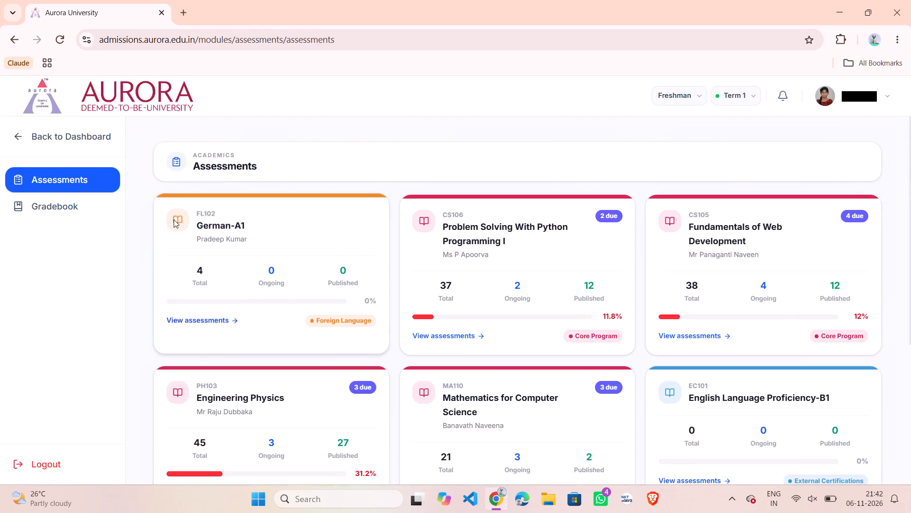
pyautogui.click(468, 326)
pyautogui.scroll(-4, 474, 365)
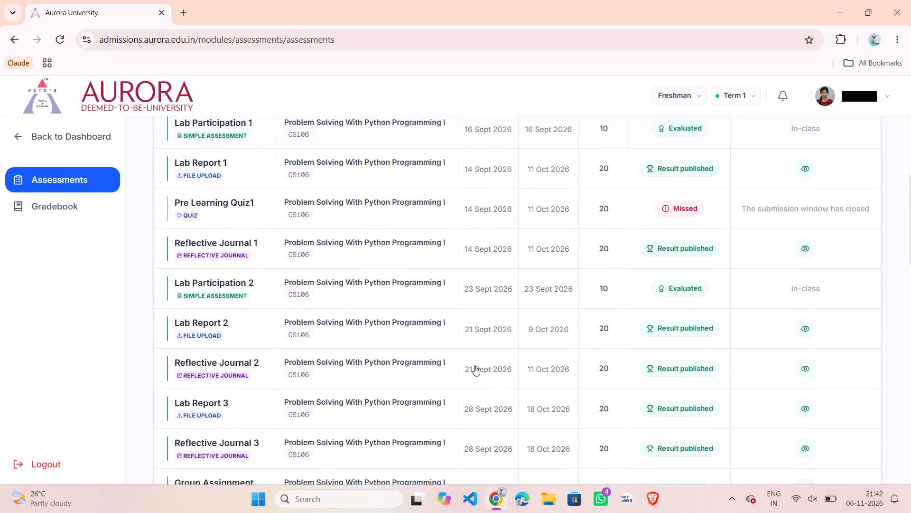
pyautogui.scroll(-5, 474, 365)
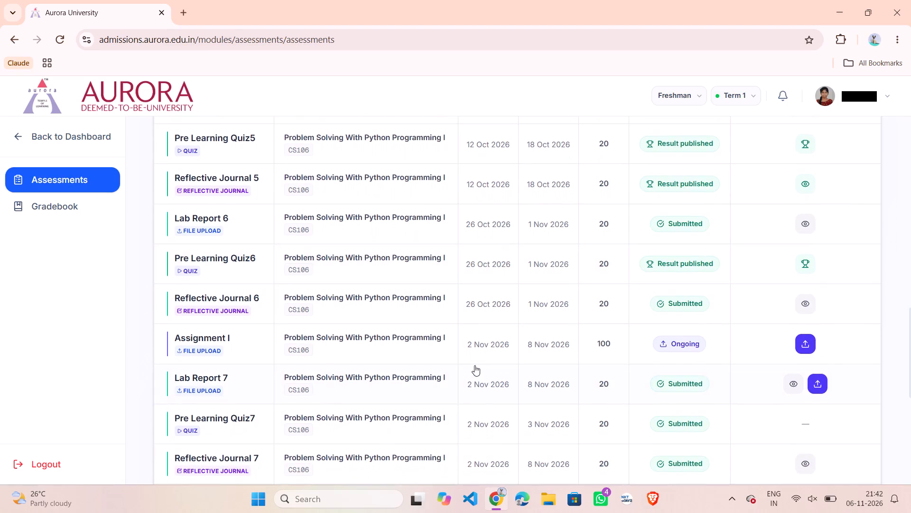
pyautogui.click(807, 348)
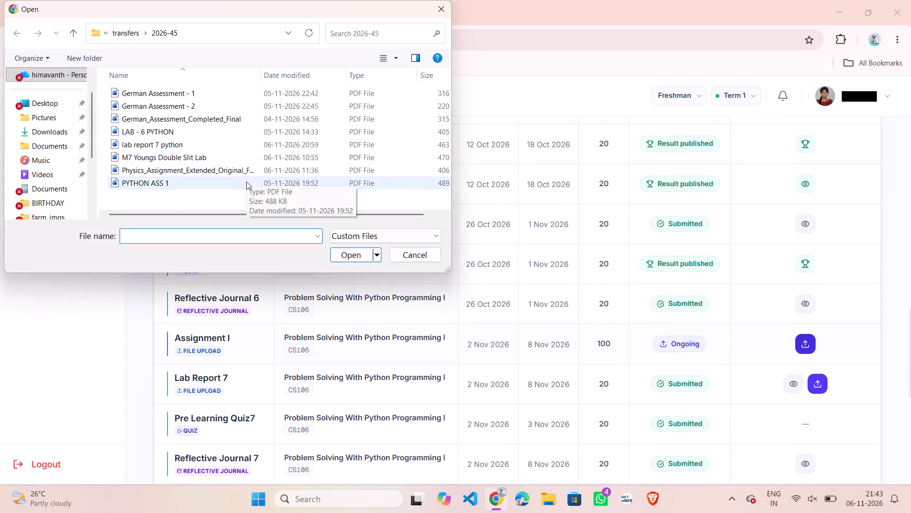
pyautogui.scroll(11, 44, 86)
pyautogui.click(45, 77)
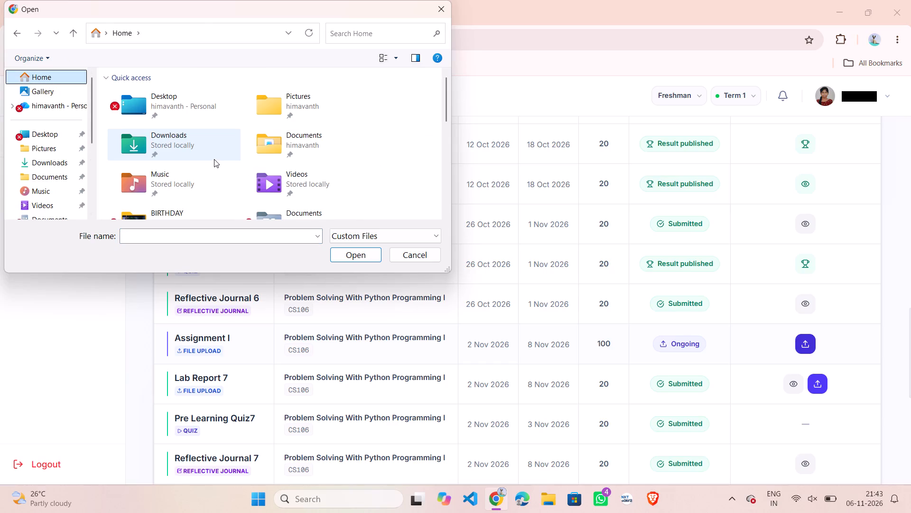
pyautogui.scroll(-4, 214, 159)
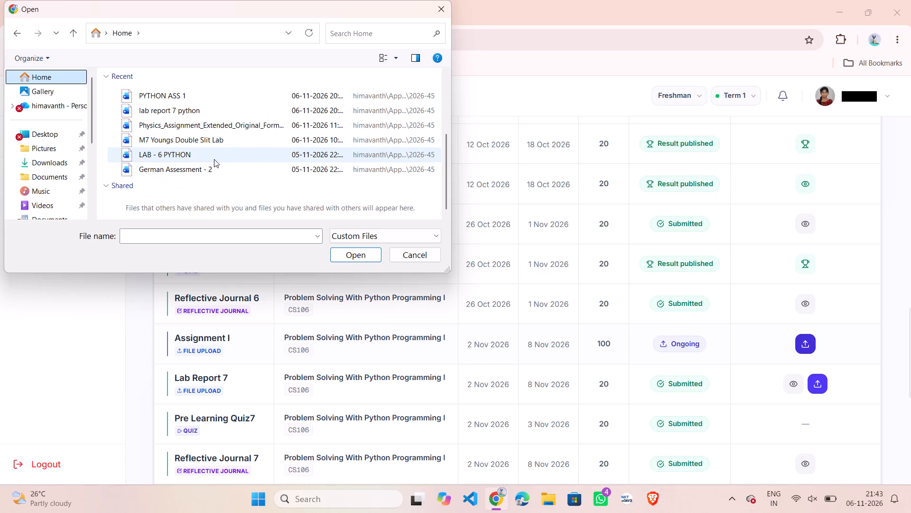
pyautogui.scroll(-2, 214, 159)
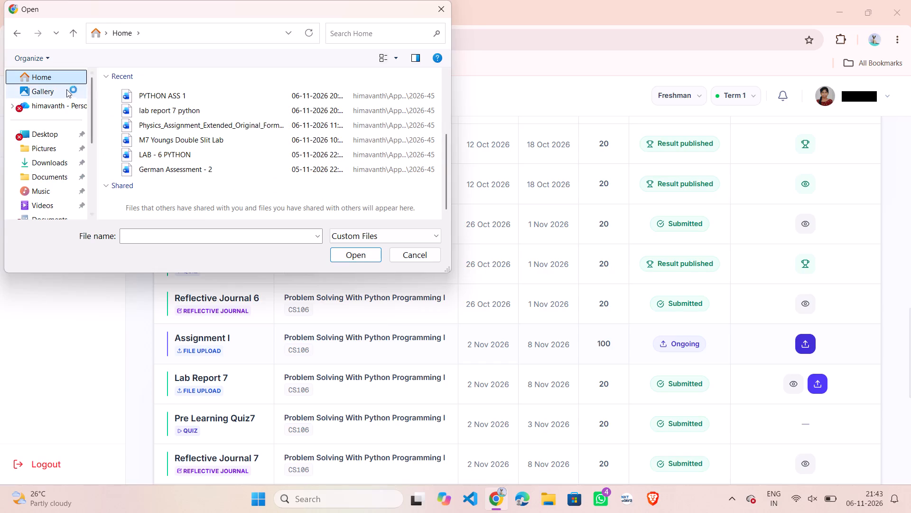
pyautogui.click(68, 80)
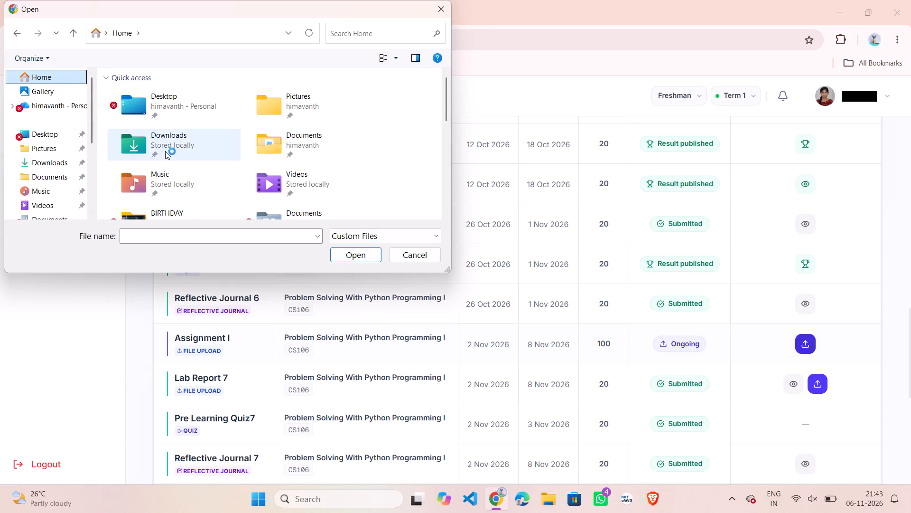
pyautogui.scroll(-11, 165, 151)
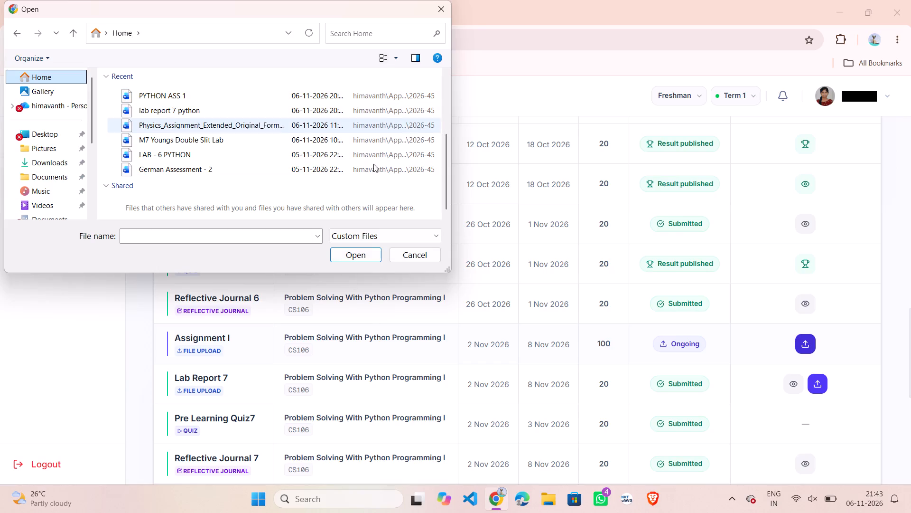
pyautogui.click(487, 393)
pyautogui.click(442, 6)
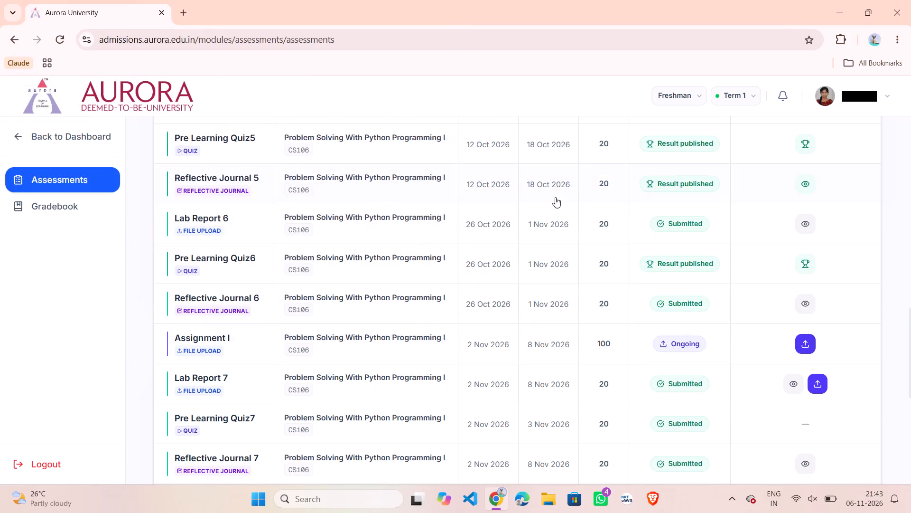
# View the submitted Python Lab Report 7 file from its certificate through the experiments and result screenshots, and close it.
pyautogui.click(787, 388)
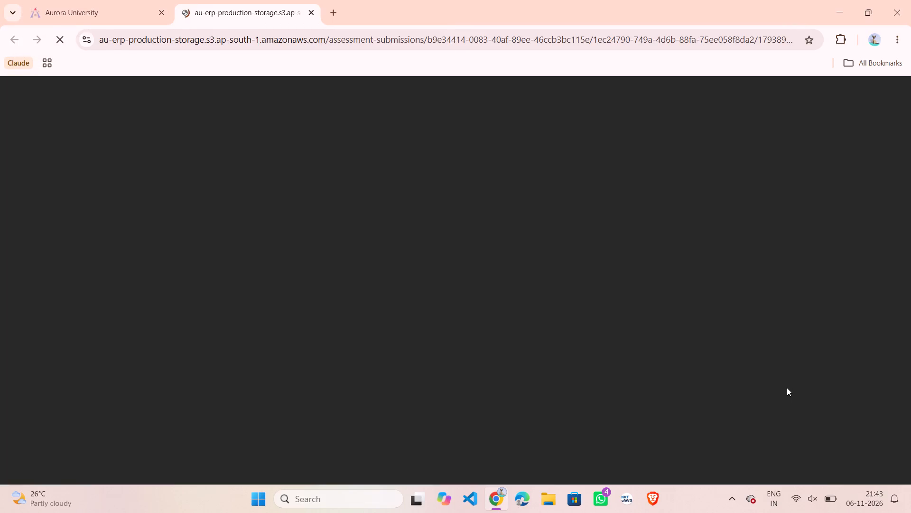
pyautogui.scroll(-3, 611, 357)
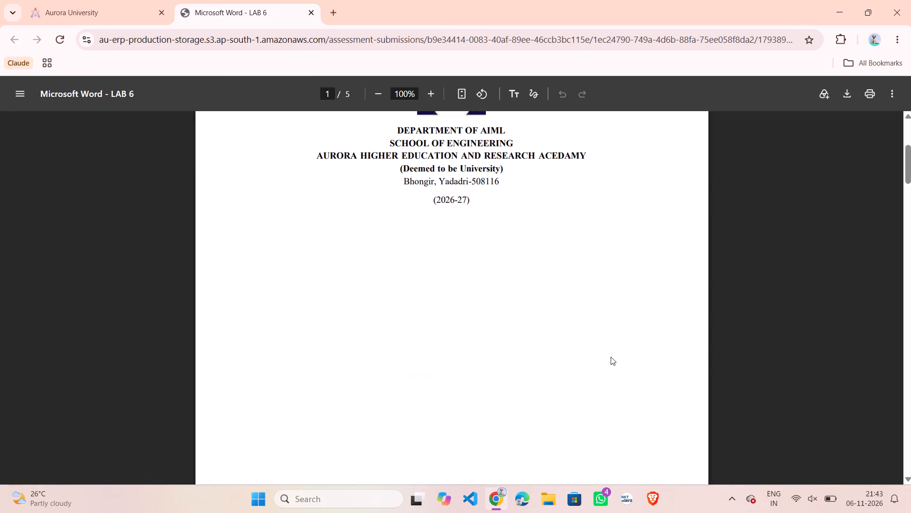
pyautogui.scroll(-8, 611, 357)
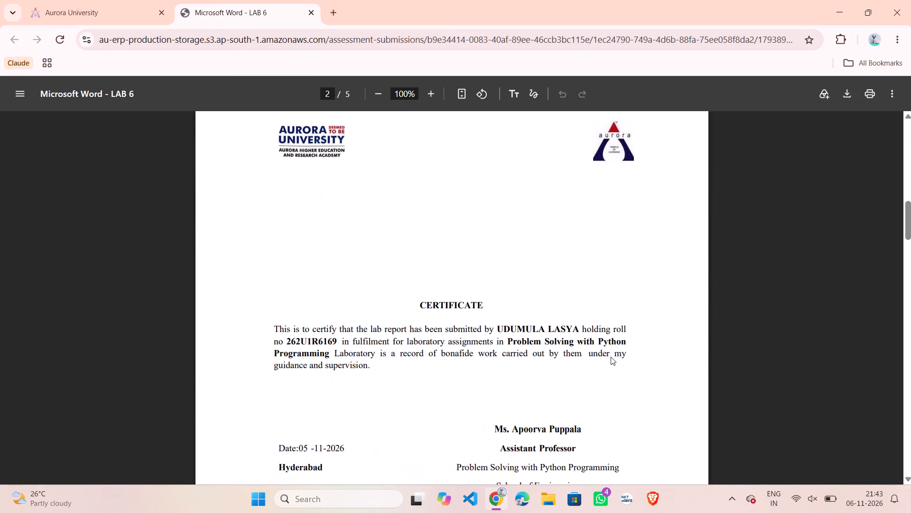
pyautogui.scroll(-8, 611, 357)
pyautogui.scroll(1, 611, 357)
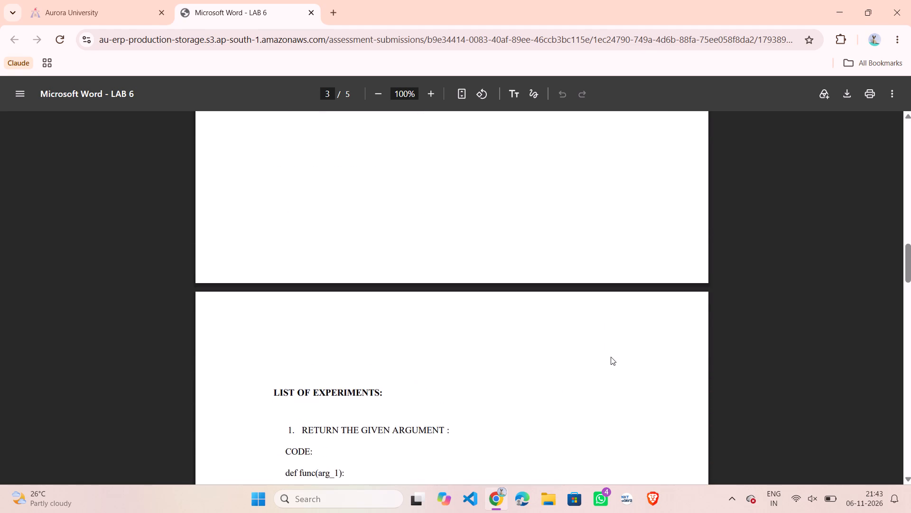
pyautogui.scroll(-8, 611, 357)
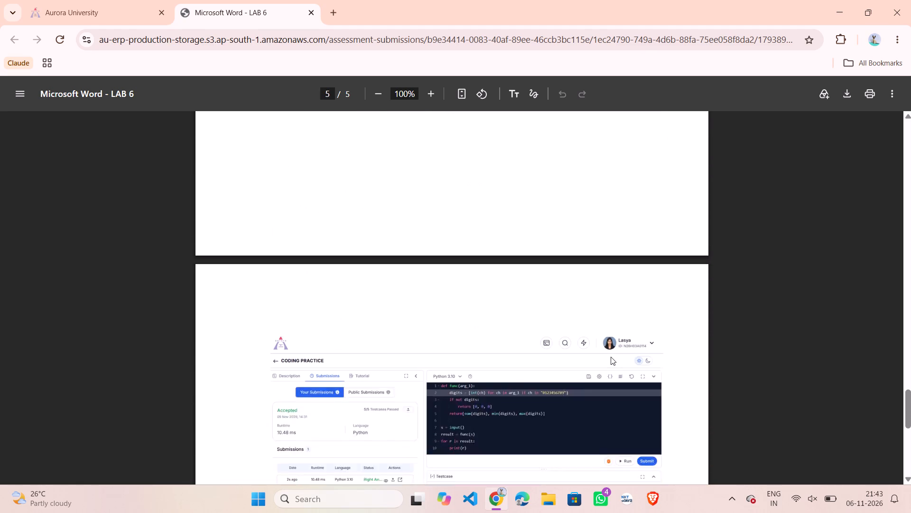
pyautogui.scroll(-3, 611, 357)
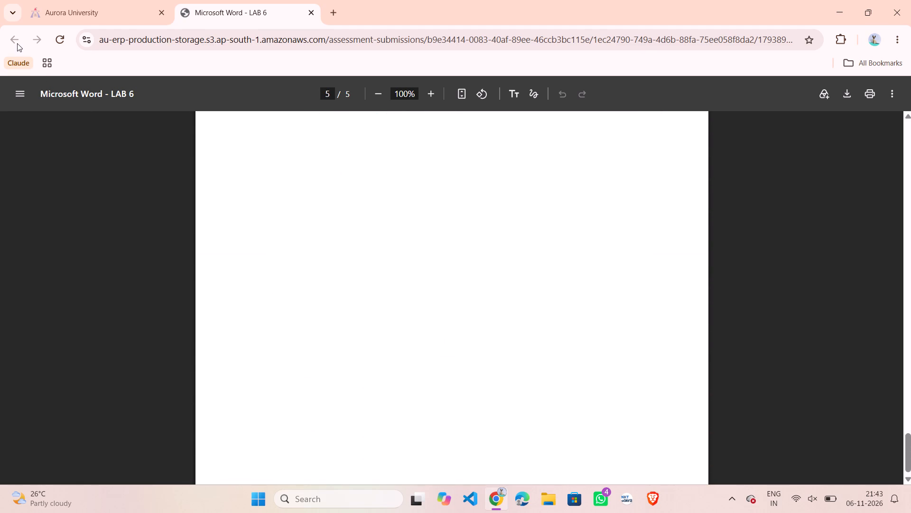
pyautogui.click(308, 16)
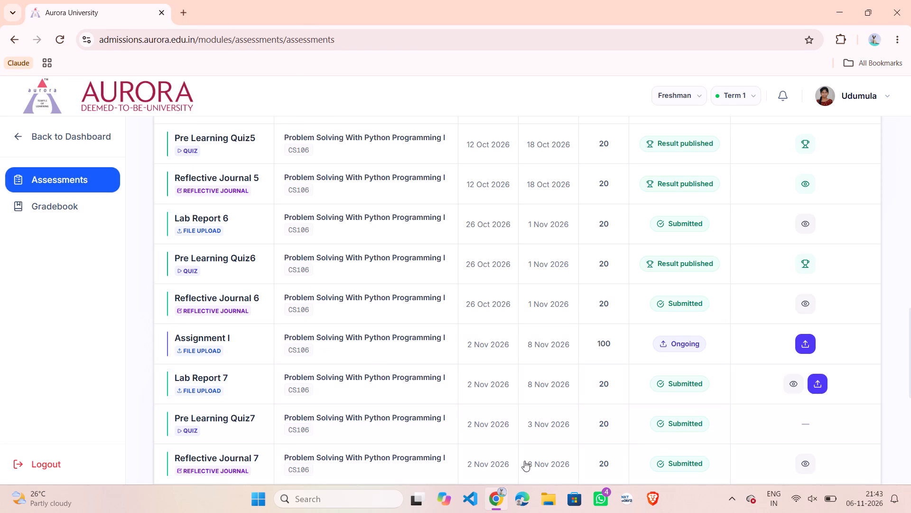
# In File Explorer, open the PYTHON ASS 1 PDF from the 2026-45 folder and review its certificate, code and expected outputs.
pyautogui.click(544, 492)
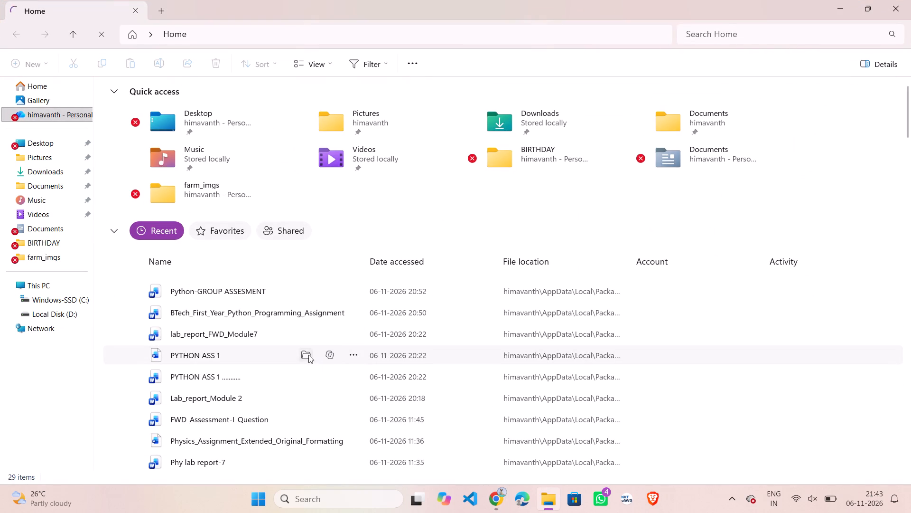
pyautogui.doubleClick(305, 352)
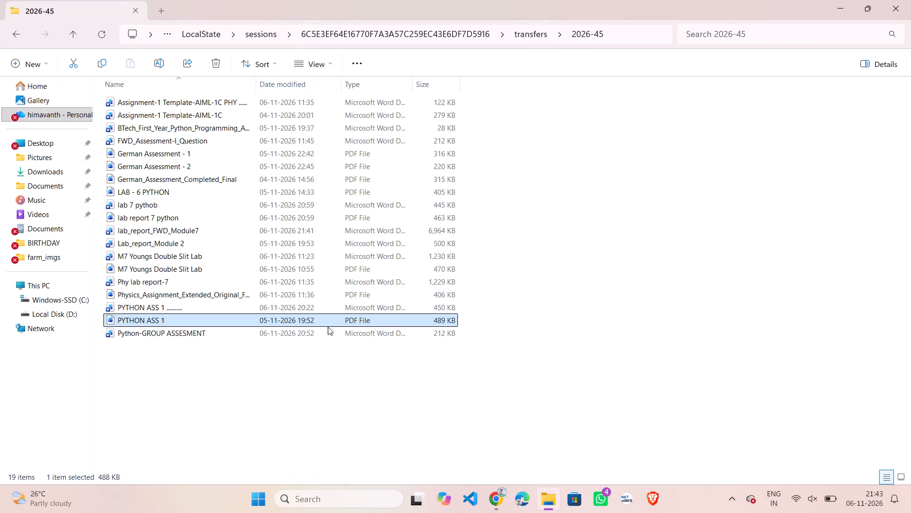
pyautogui.doubleClick(326, 324)
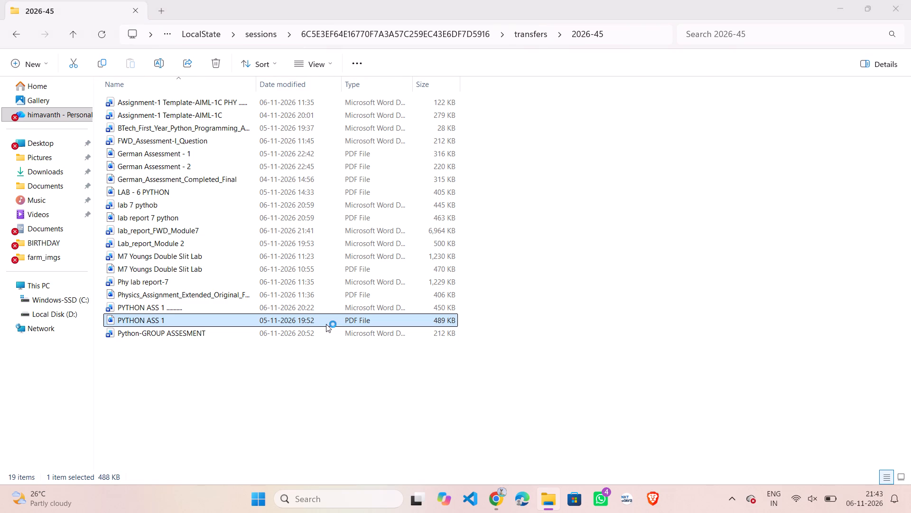
pyautogui.scroll(-8, 372, 343)
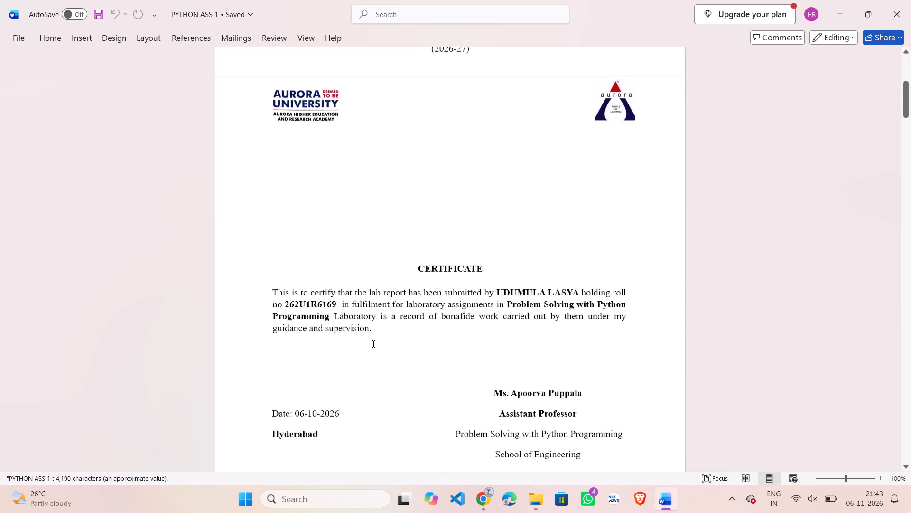
pyautogui.scroll(-15, 372, 343)
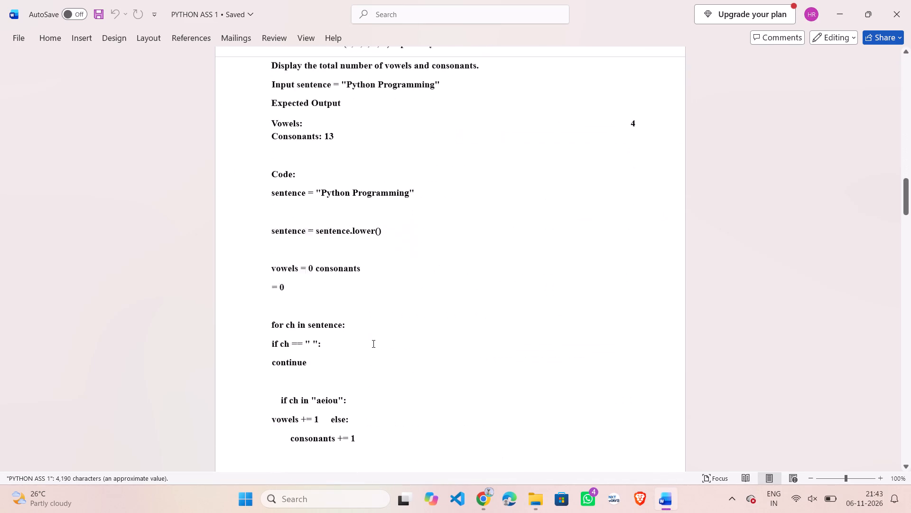
pyautogui.scroll(-11, 372, 343)
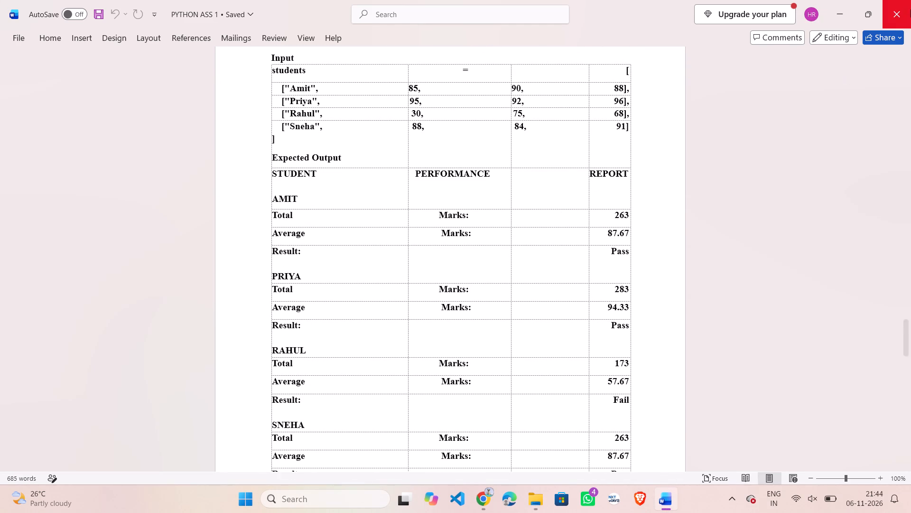
# Close the PYTHON ASS 1 document and upload that PDF for Assignment I of Problem Solving With Python Programming I on the portal.
pyautogui.click(904, 15)
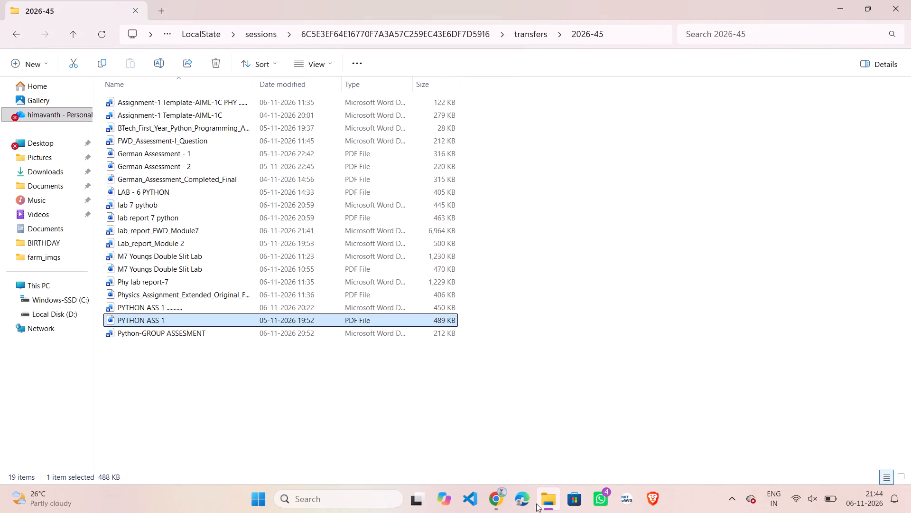
pyautogui.click(504, 501)
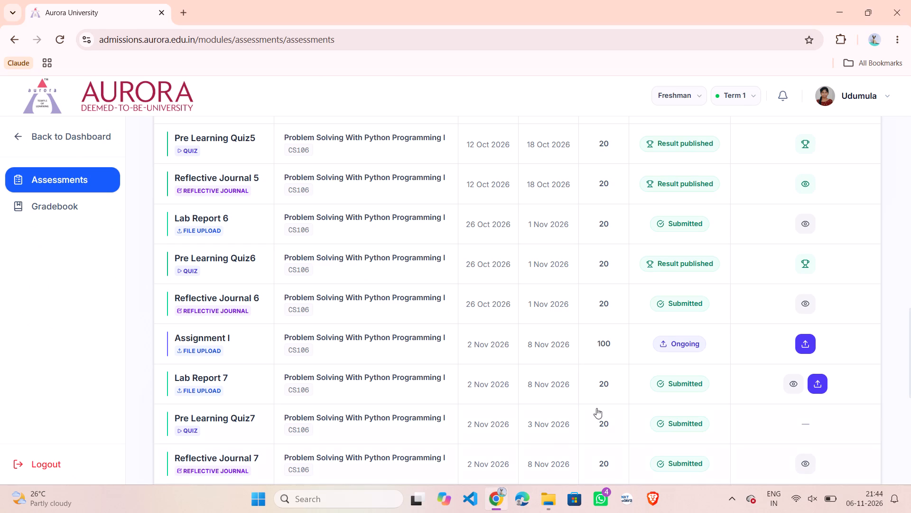
pyautogui.click(804, 343)
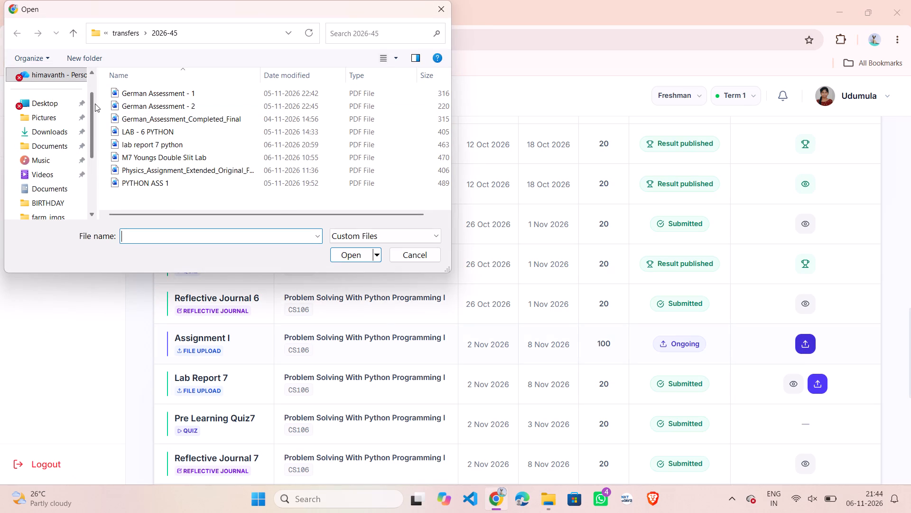
pyautogui.scroll(6, 64, 98)
pyautogui.click(60, 72)
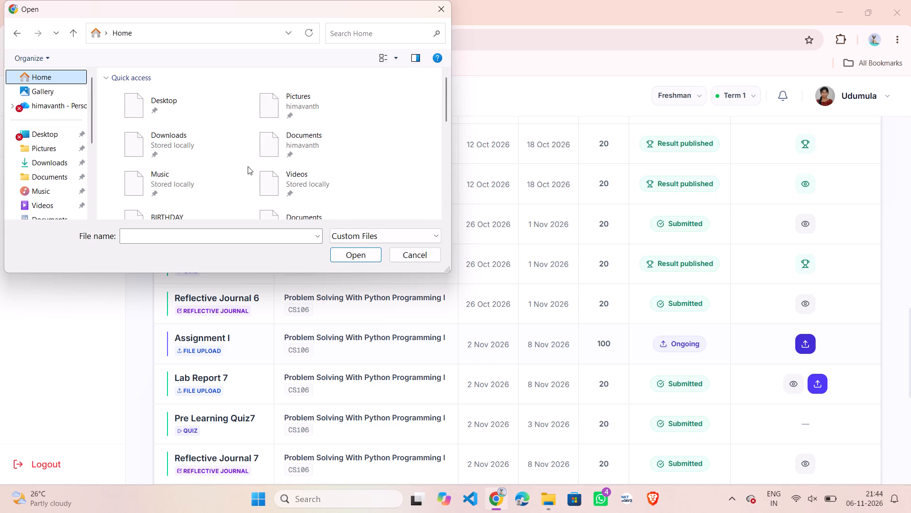
pyautogui.scroll(-3, 248, 166)
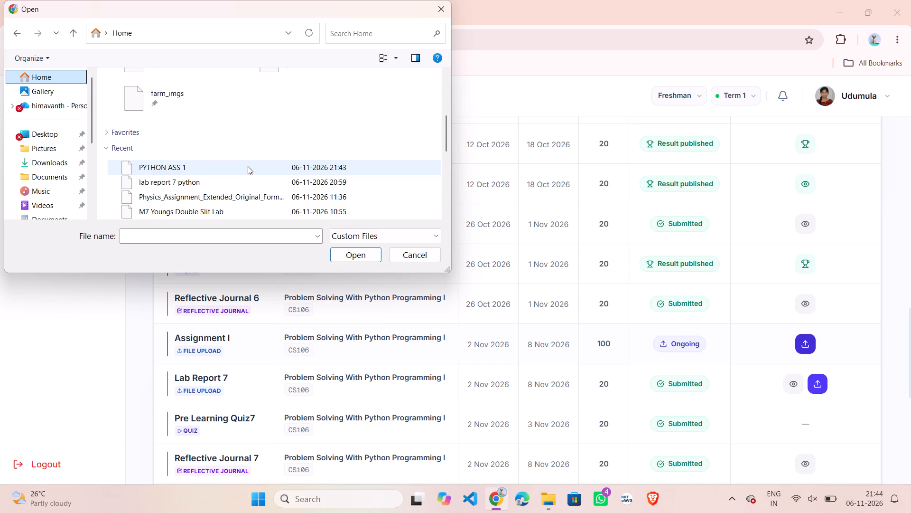
pyautogui.click(248, 166)
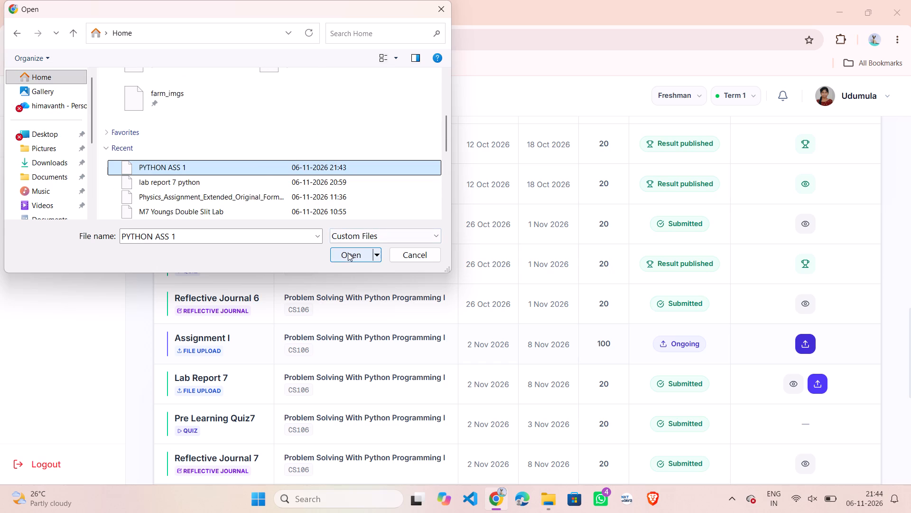
pyautogui.click(348, 254)
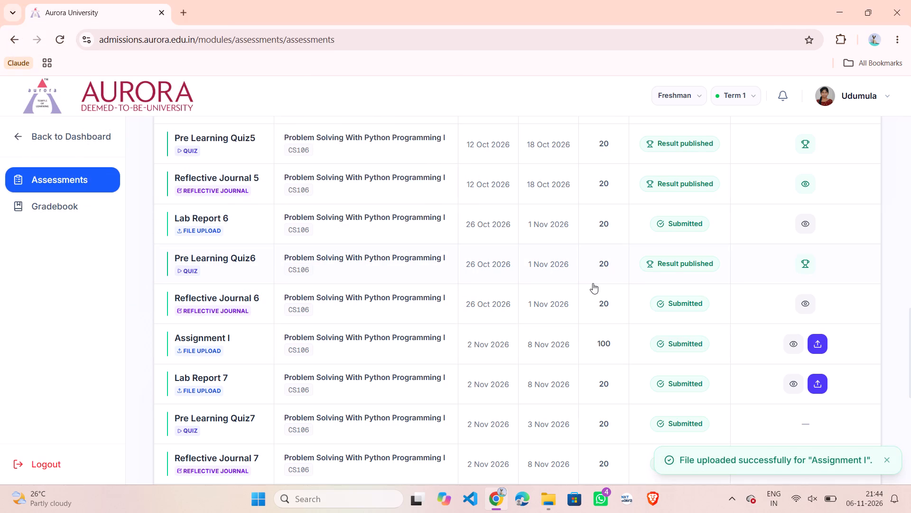
# View the uploaded Assignment I document from its cover and certificate through the questions, code and output screenshots, and close it.
pyautogui.click(795, 344)
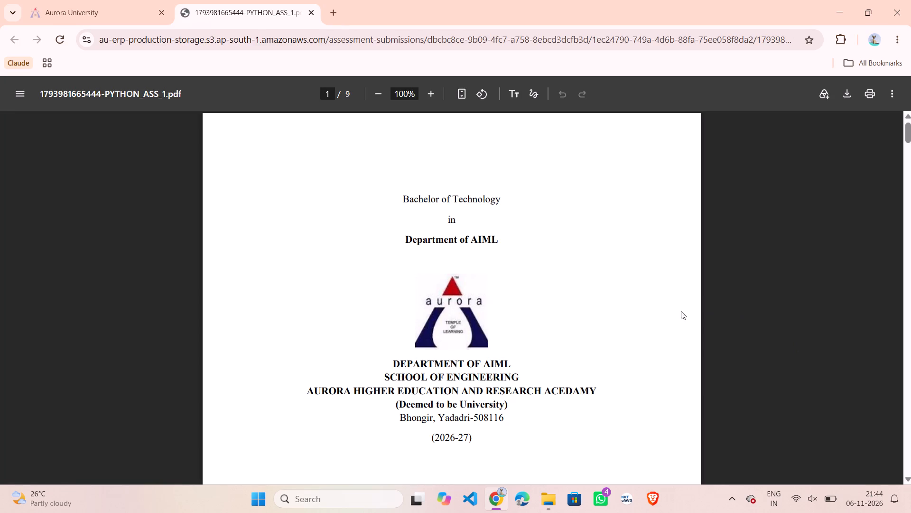
pyautogui.scroll(-9, 614, 346)
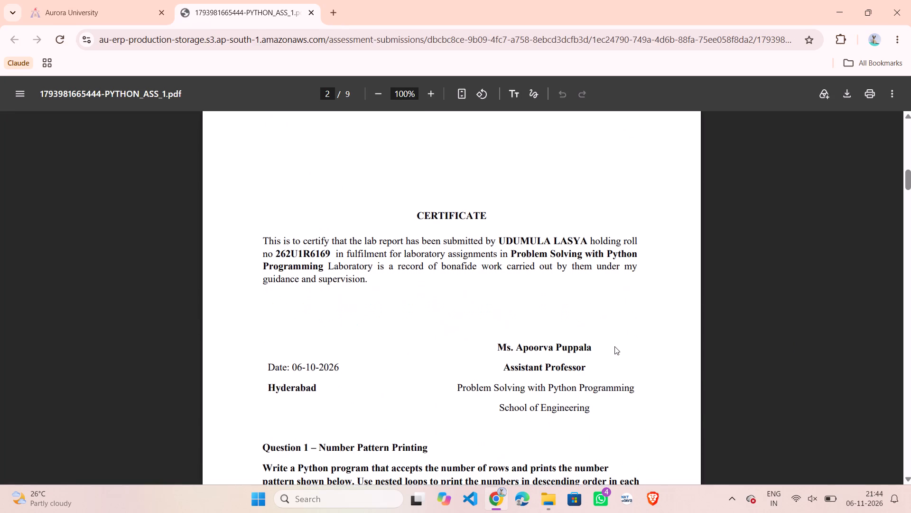
pyautogui.scroll(-7, 614, 346)
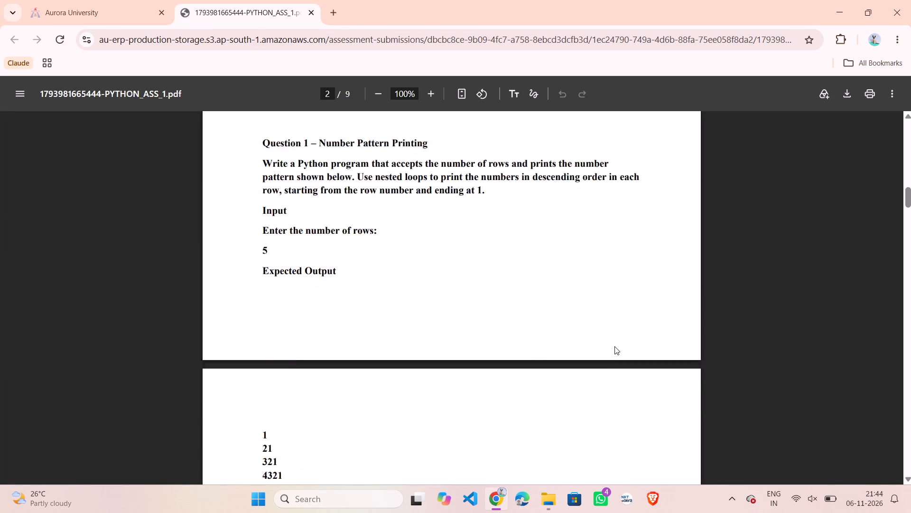
pyautogui.scroll(-5, 614, 346)
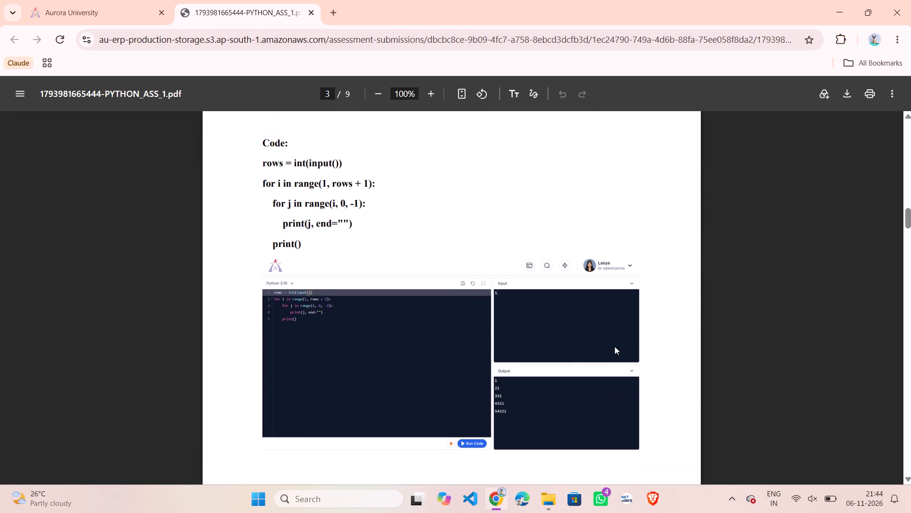
pyautogui.scroll(-13, 614, 346)
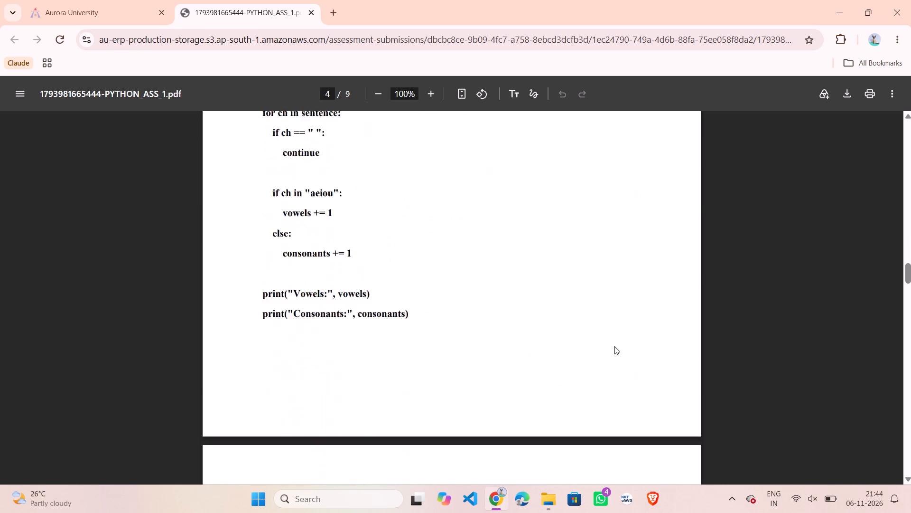
pyautogui.scroll(-2, 614, 346)
pyautogui.scroll(4, 614, 346)
pyautogui.scroll(-2, 614, 346)
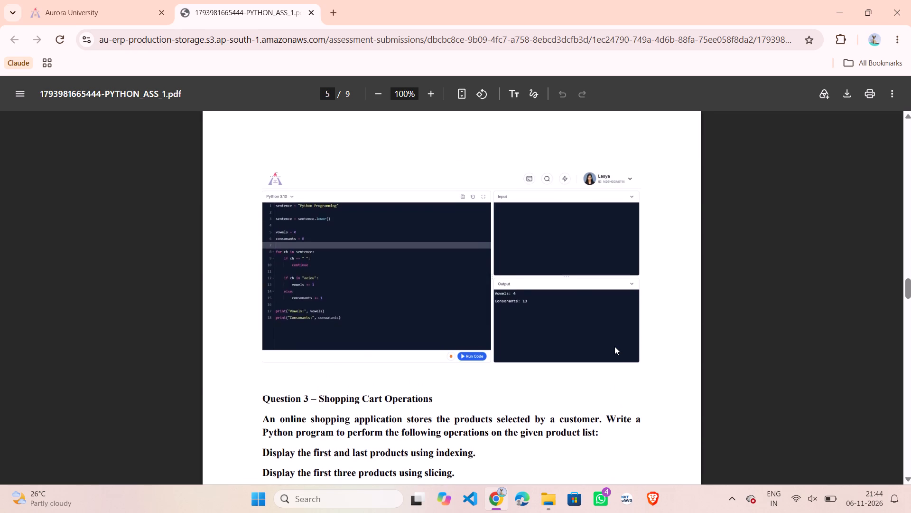
pyautogui.scroll(-1, 614, 346)
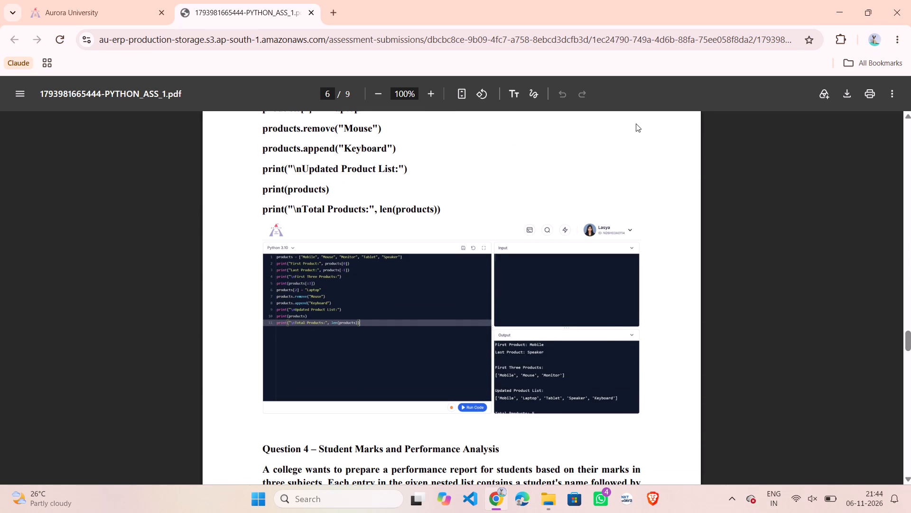
pyautogui.click(311, 12)
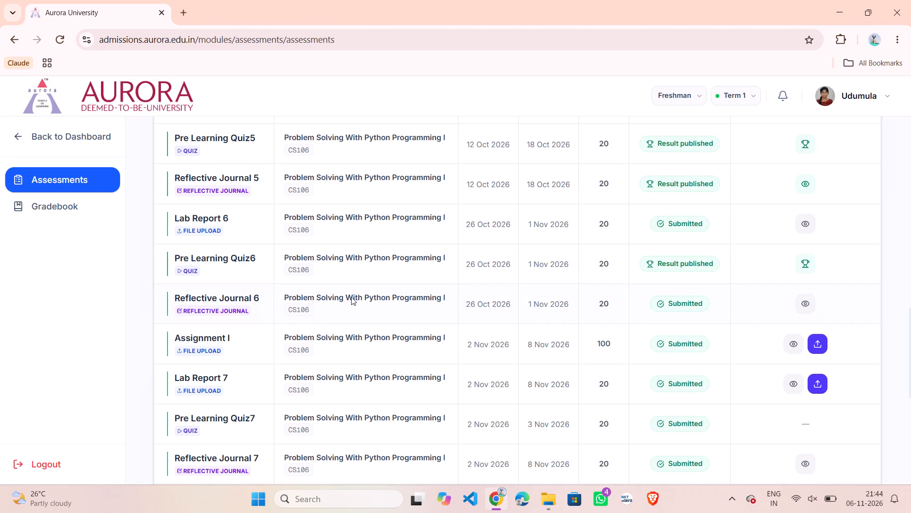
# Return to the course overview and open the Fundamentals of Web Development assessments at Assignment I and Lab Report 7.
pyautogui.scroll(-4, 351, 297)
pyautogui.scroll(1, 351, 297)
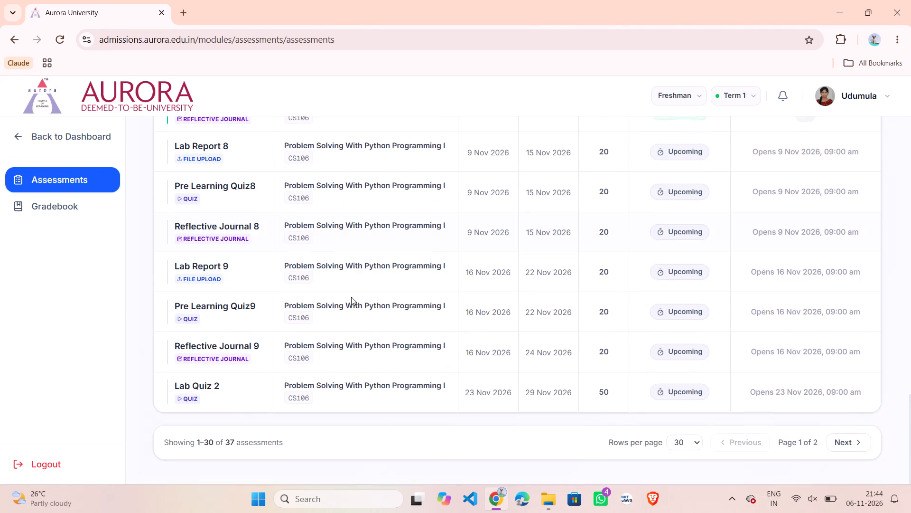
pyautogui.scroll(7, 351, 297)
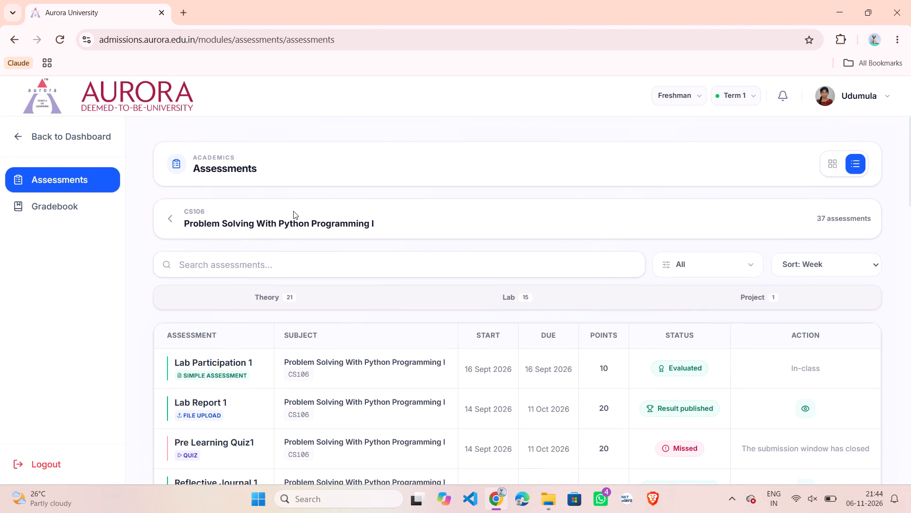
pyautogui.click(170, 219)
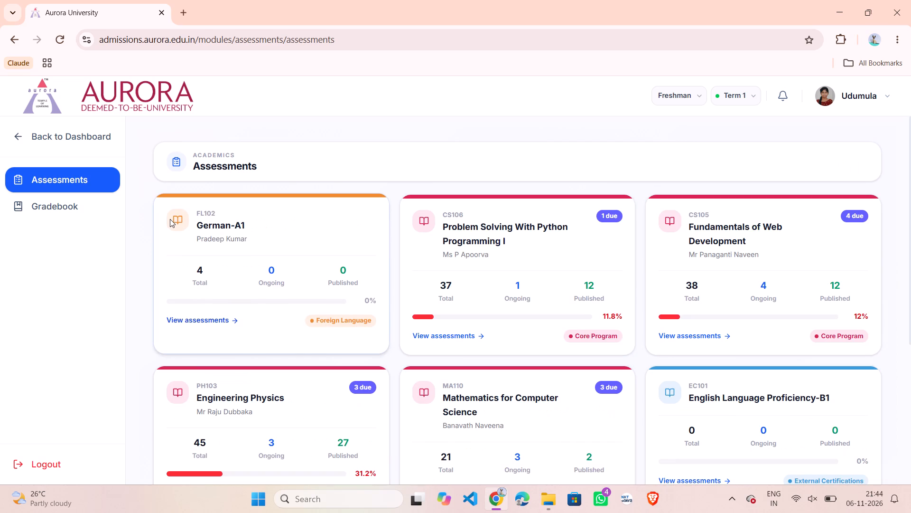
pyautogui.scroll(-2, 432, 309)
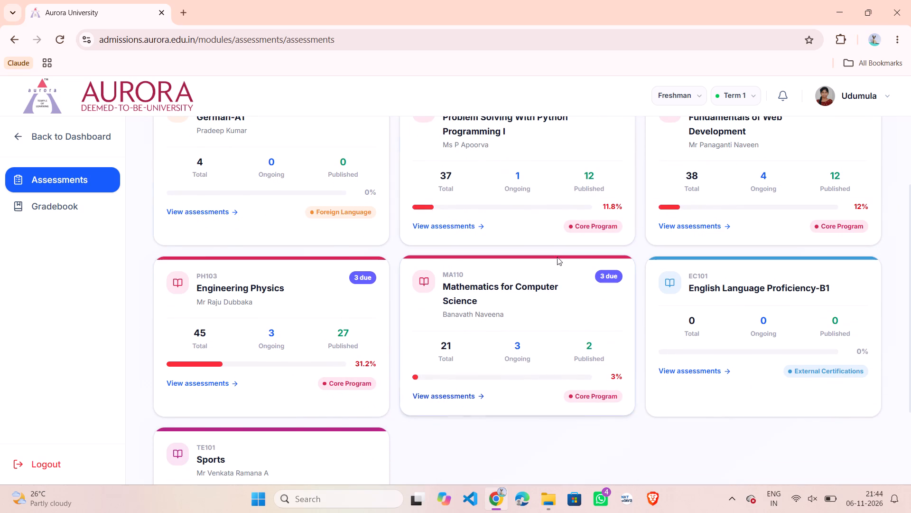
pyautogui.click(745, 212)
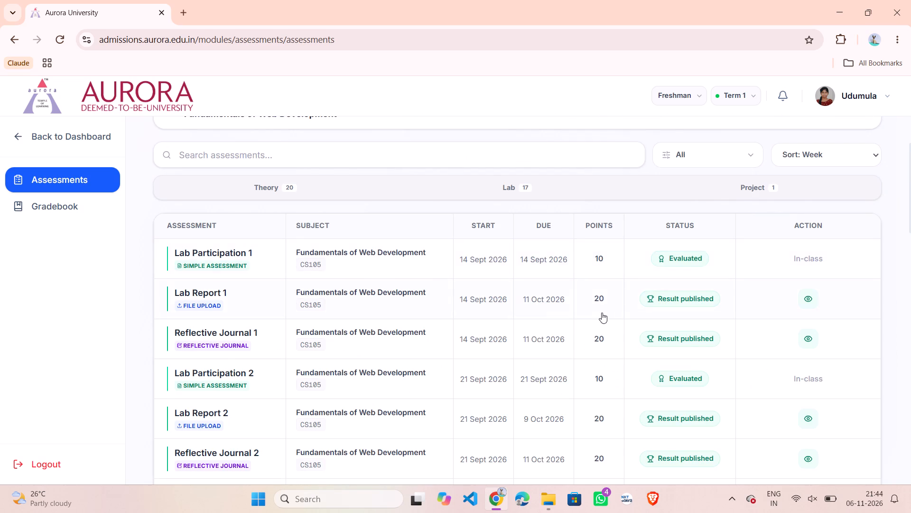
pyautogui.scroll(-12, 602, 313)
pyautogui.scroll(2, 602, 313)
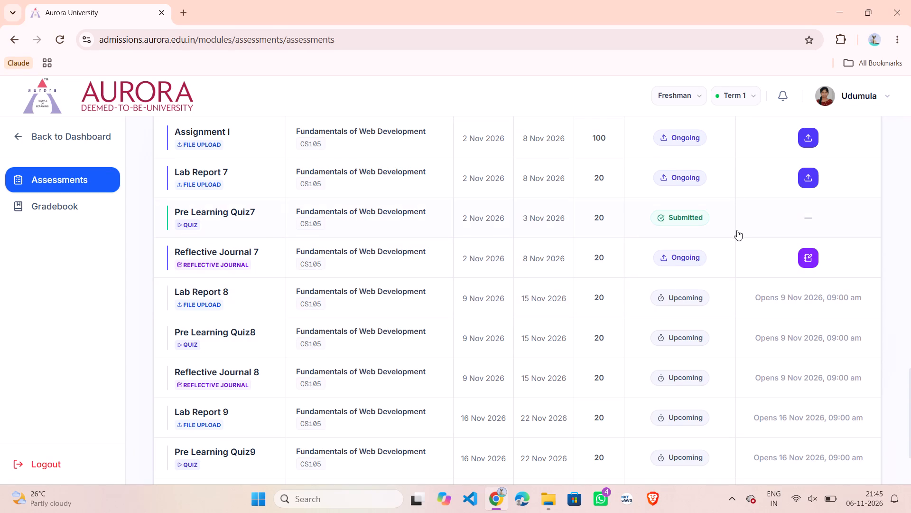
pyautogui.scroll(1, 737, 229)
# Look through the 2026-45 folder and recent files for a PDF for the web development Lab Report 7, and leave without choosing one.
pyautogui.click(812, 218)
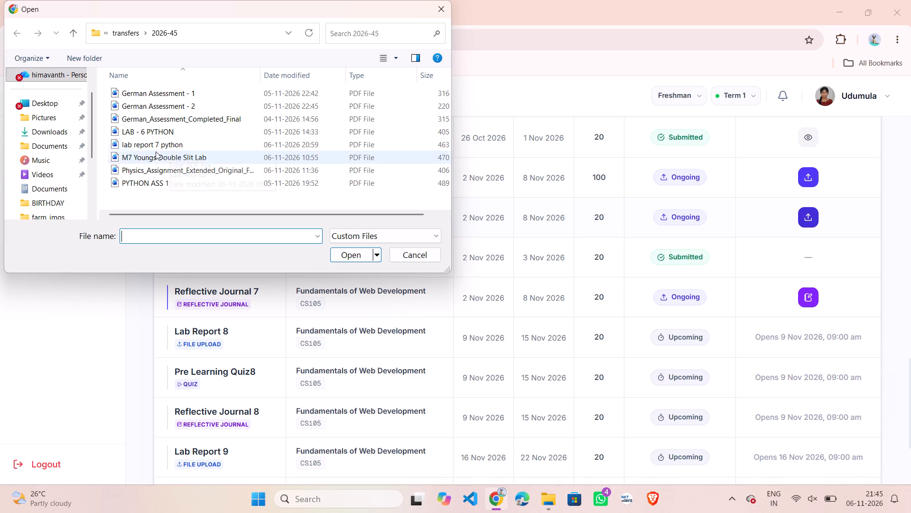
pyautogui.scroll(5, 56, 103)
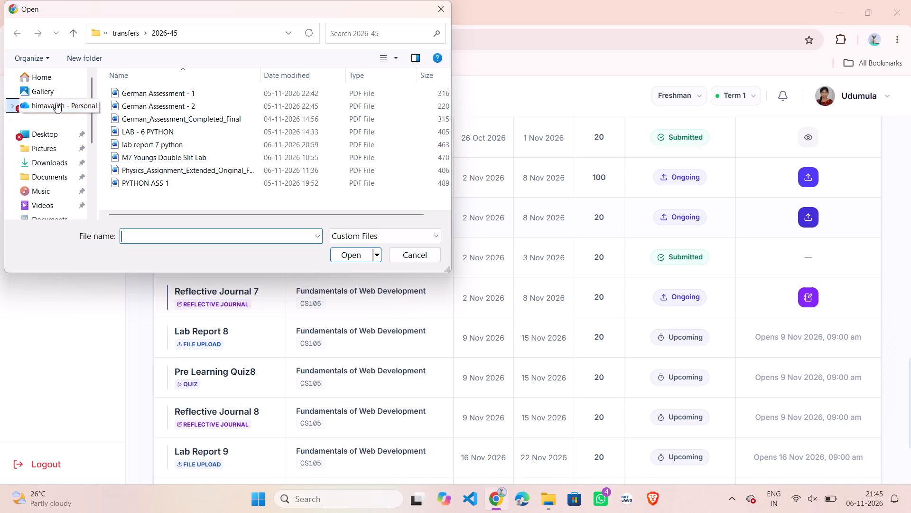
pyautogui.click(53, 72)
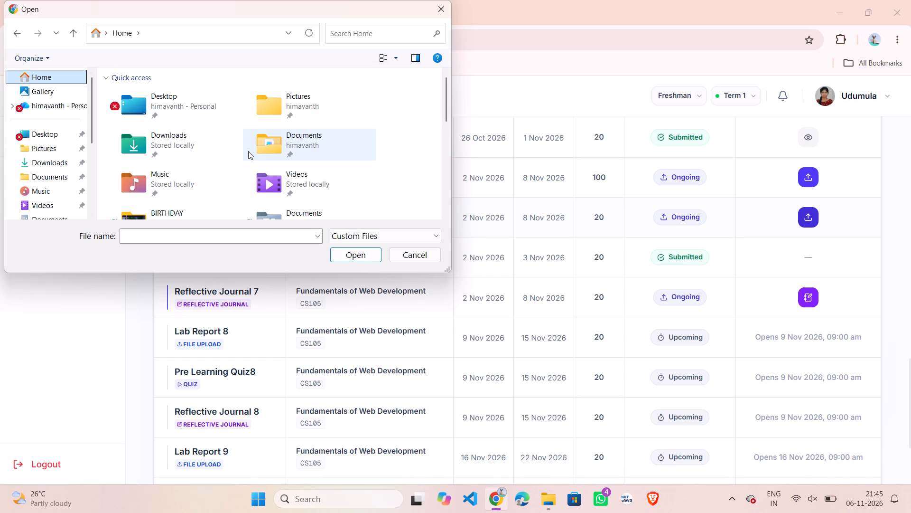
pyautogui.scroll(-3, 246, 154)
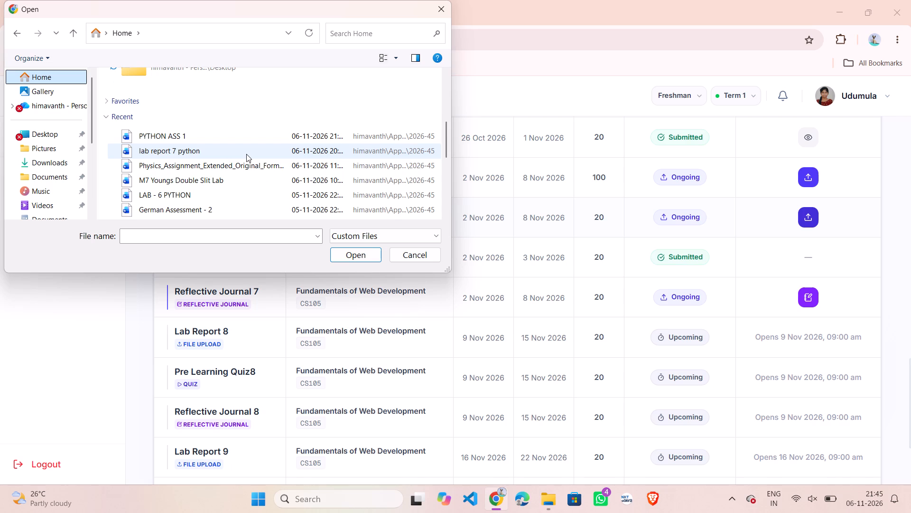
pyautogui.scroll(-2, 246, 154)
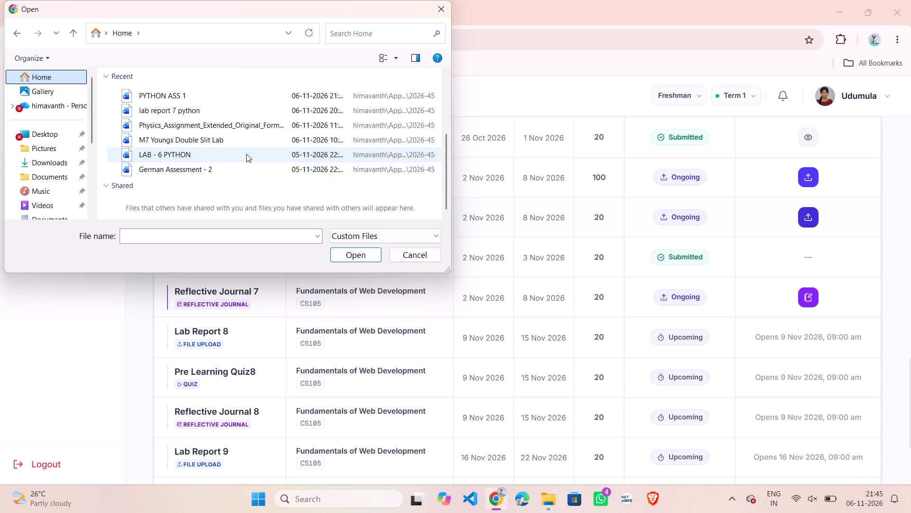
pyautogui.click(440, 7)
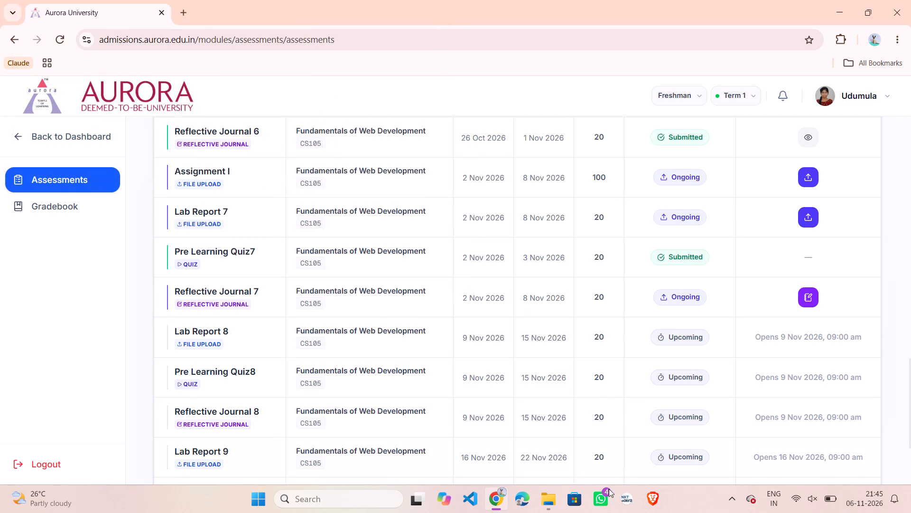
# In File Explorer, open the lab_report_FWD_Module7 Word document and review its experiments, HTML and CSS code, and final result screenshot.
pyautogui.click(550, 499)
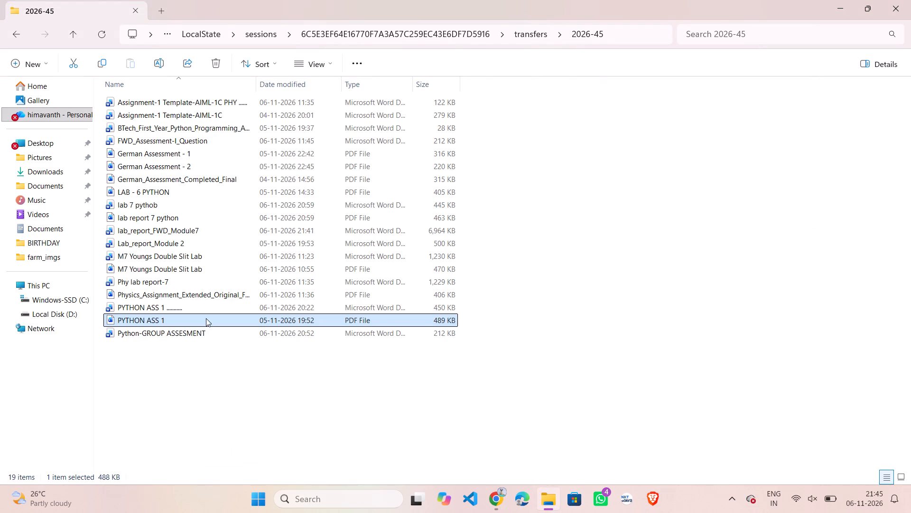
pyautogui.doubleClick(203, 229)
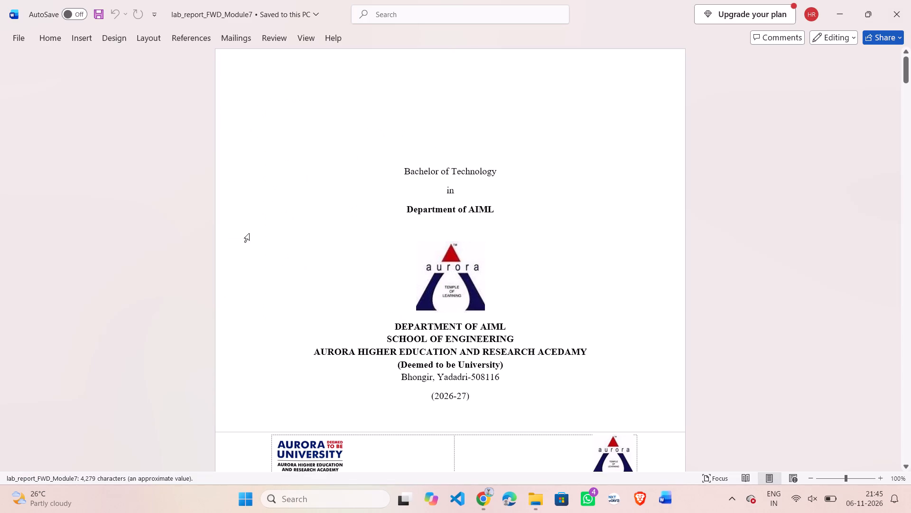
pyautogui.scroll(-11, 371, 300)
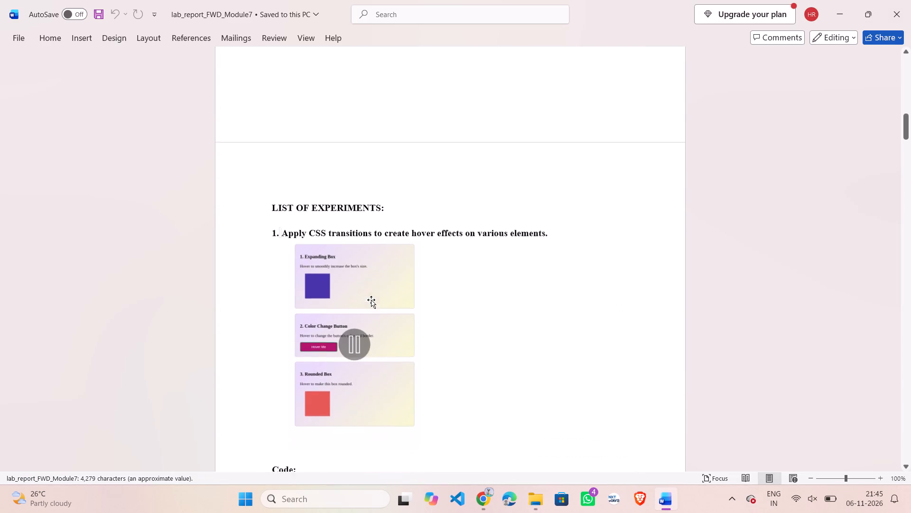
pyautogui.scroll(-16, 371, 300)
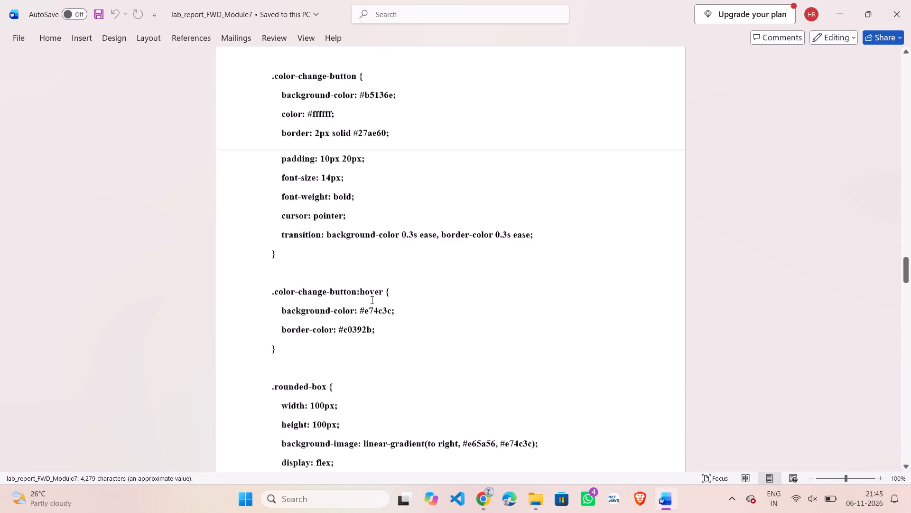
pyautogui.scroll(-20, 371, 300)
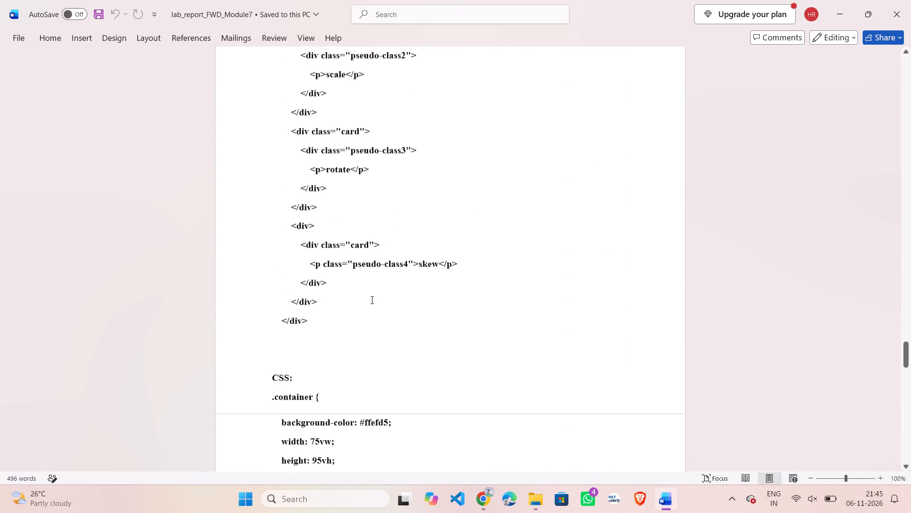
pyautogui.scroll(-14, 371, 300)
pyautogui.scroll(-12, 371, 300)
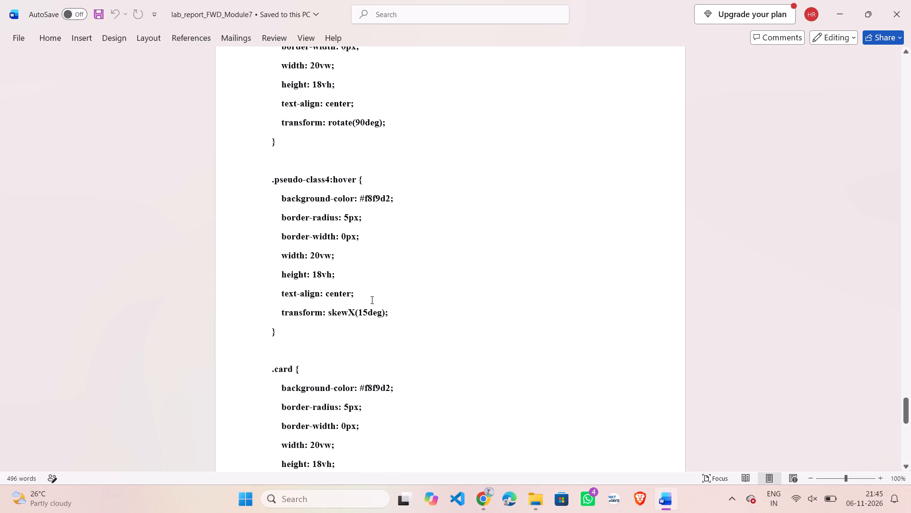
pyautogui.scroll(-8, 371, 300)
pyautogui.scroll(1, 371, 300)
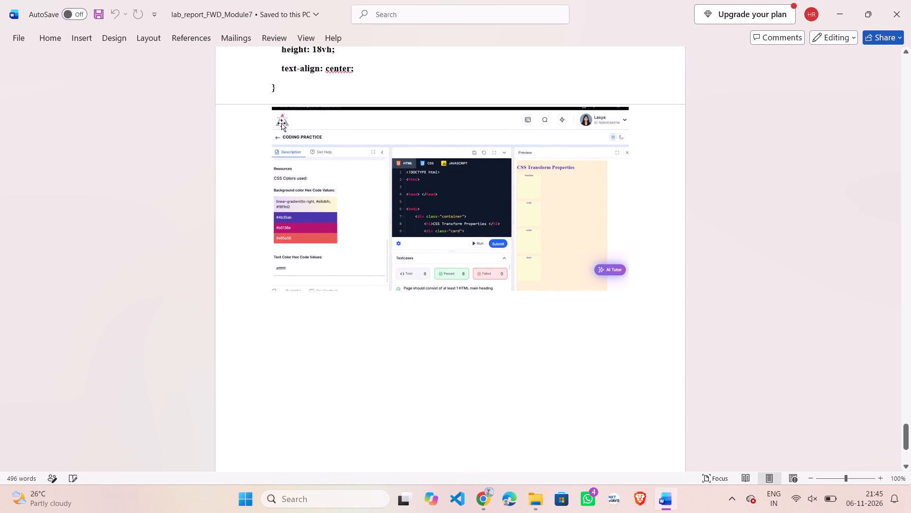
pyautogui.scroll(8, 277, 127)
# Export the web development report as a PDF named lab_report_FWD_Module7 in the OneDrive Documents folder, and close the Word document.
pyautogui.click(11, 34)
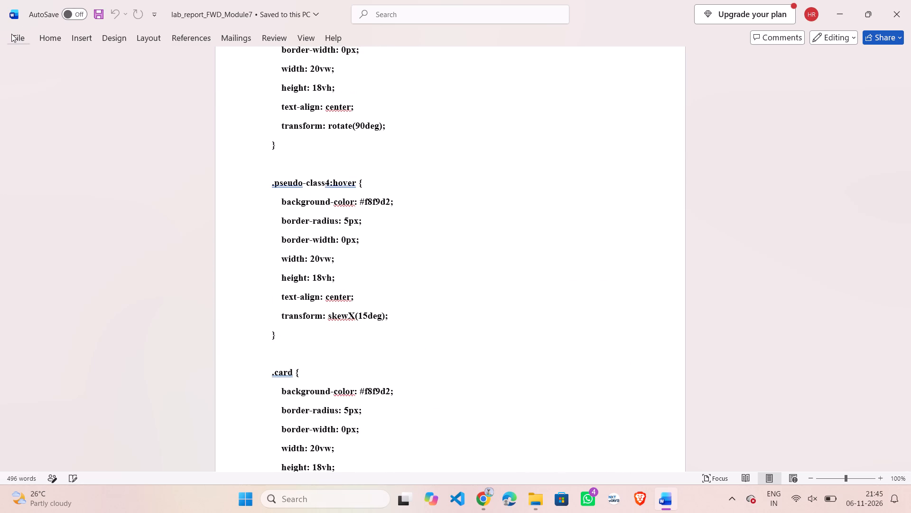
pyautogui.click(27, 268)
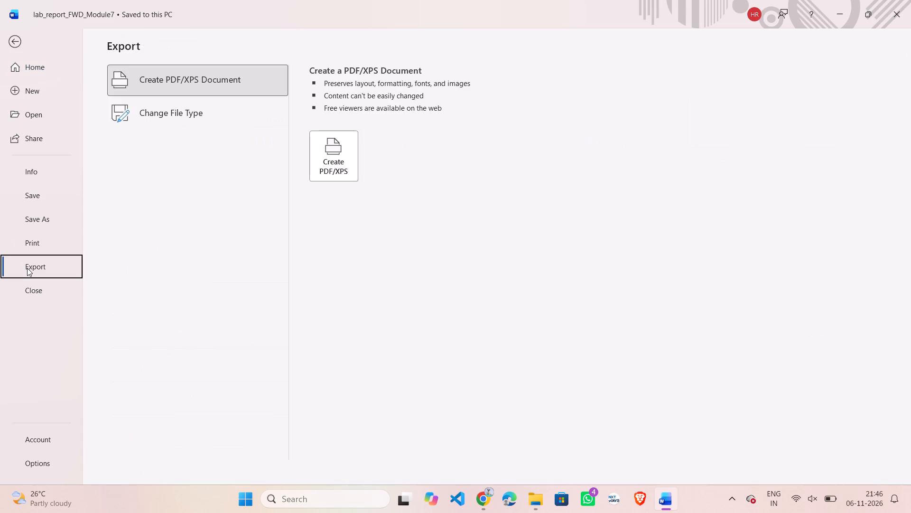
pyautogui.click(325, 171)
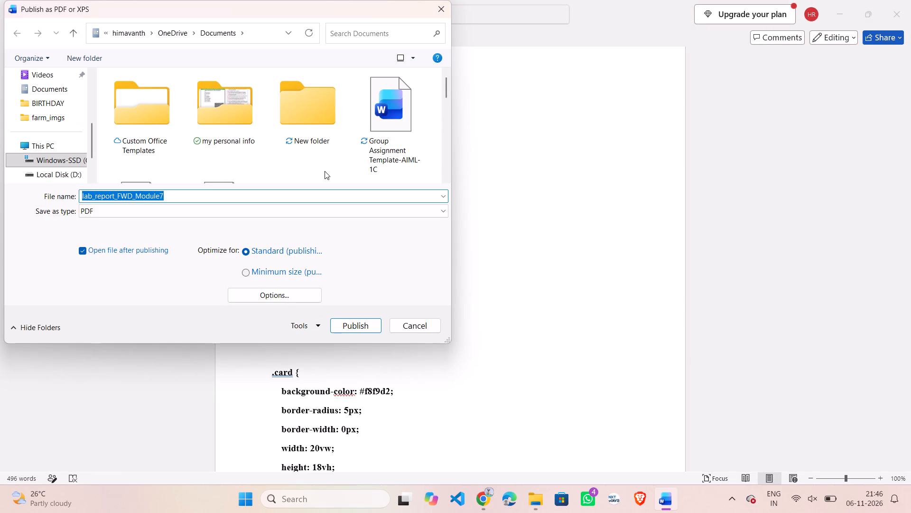
pyautogui.click(349, 324)
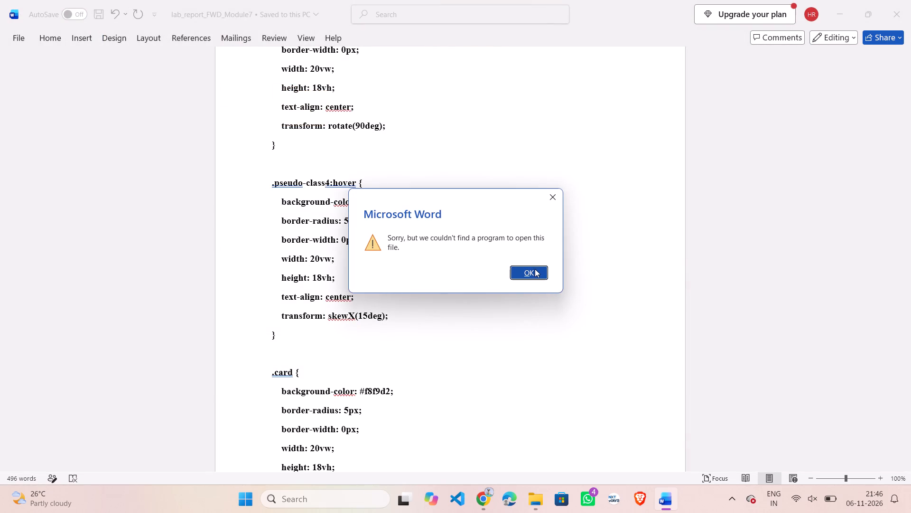
pyautogui.click(535, 269)
pyautogui.click(907, 16)
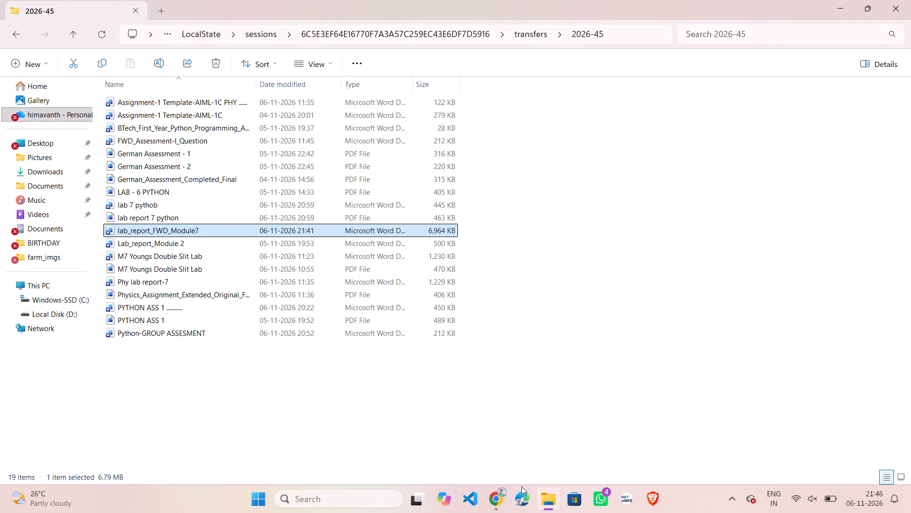
# In Chrome, look for the report PDF in the Lab Report 7 file chooser's 2026-45 folder and recent files, and leave without choosing one.
pyautogui.click(491, 503)
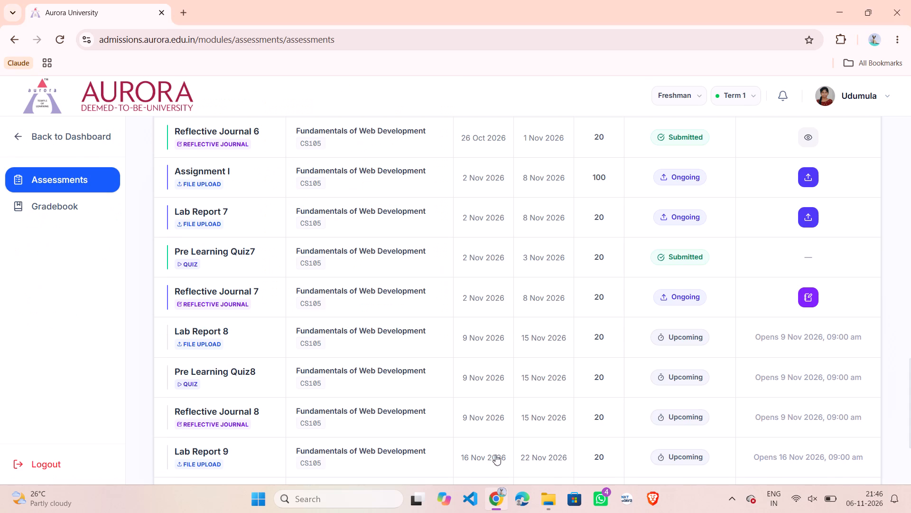
pyautogui.click(803, 215)
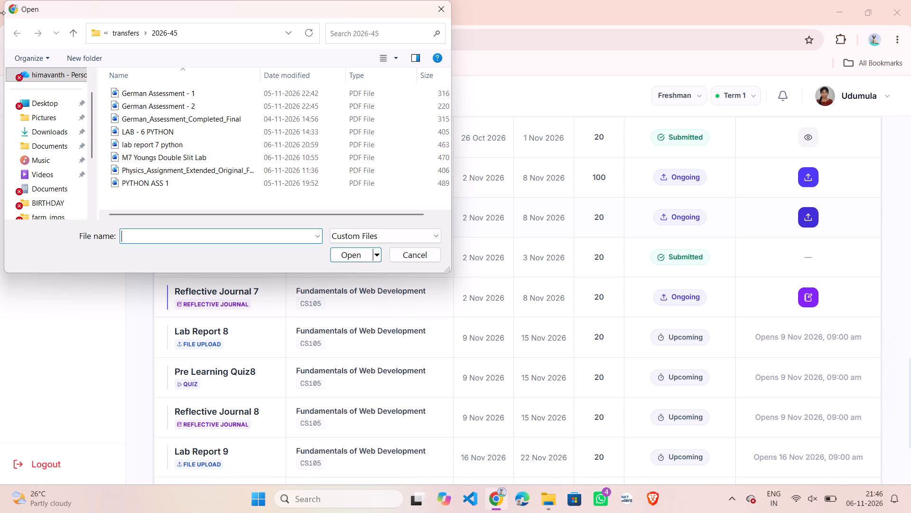
pyautogui.scroll(3, 61, 109)
pyautogui.click(45, 73)
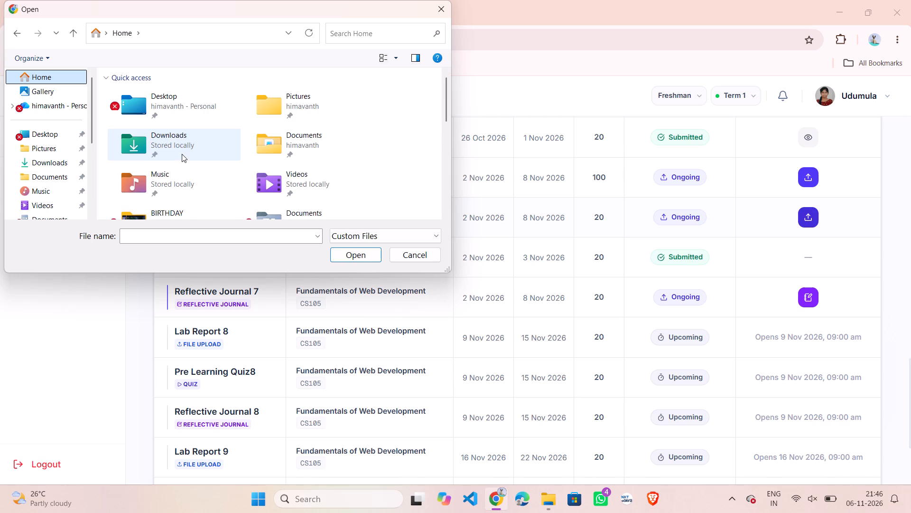
pyautogui.scroll(-4, 182, 154)
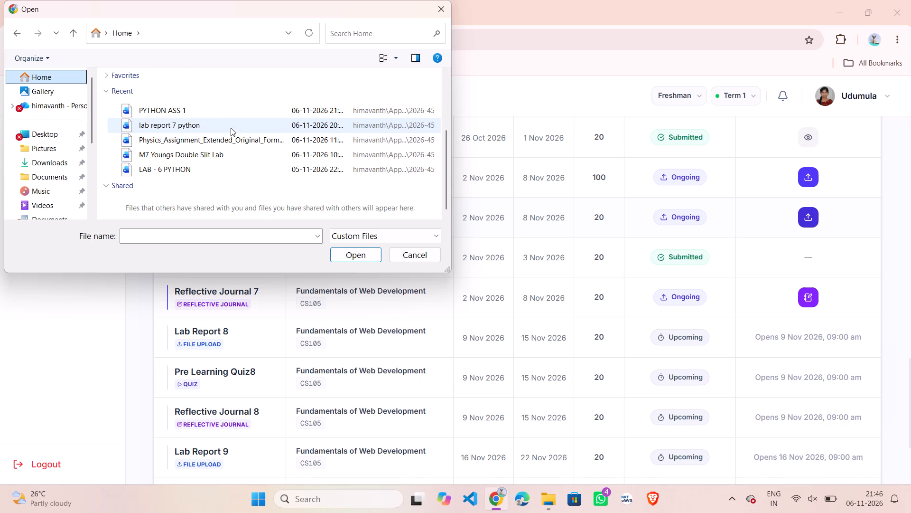
pyautogui.click(444, 9)
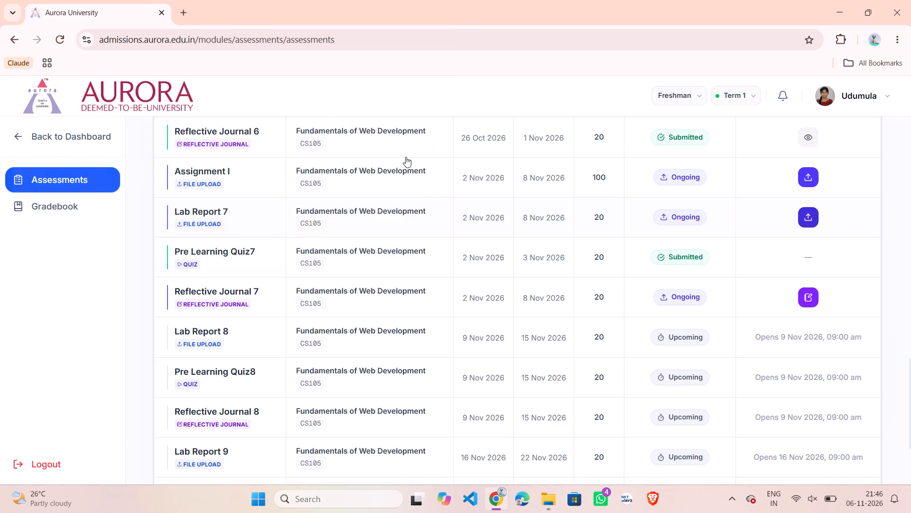
# Reopen the lab_report_FWD_Module7 Word document from the 2026-45 folder in File Explorer and save it under its existing name.
pyautogui.click(555, 504)
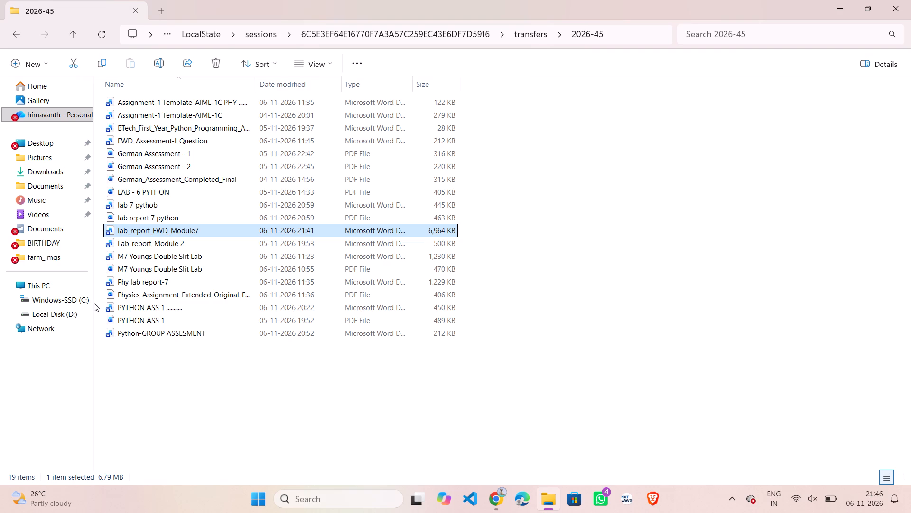
pyautogui.doubleClick(190, 228)
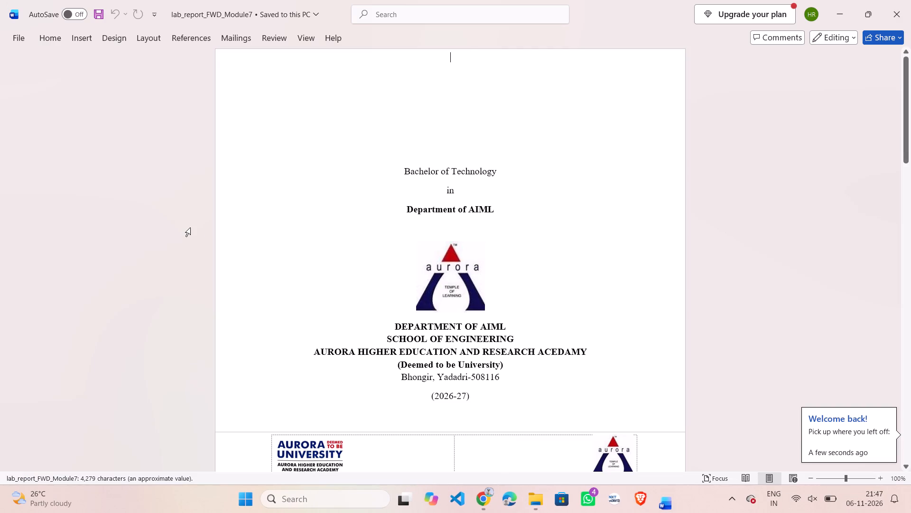
pyautogui.scroll(-13, 382, 387)
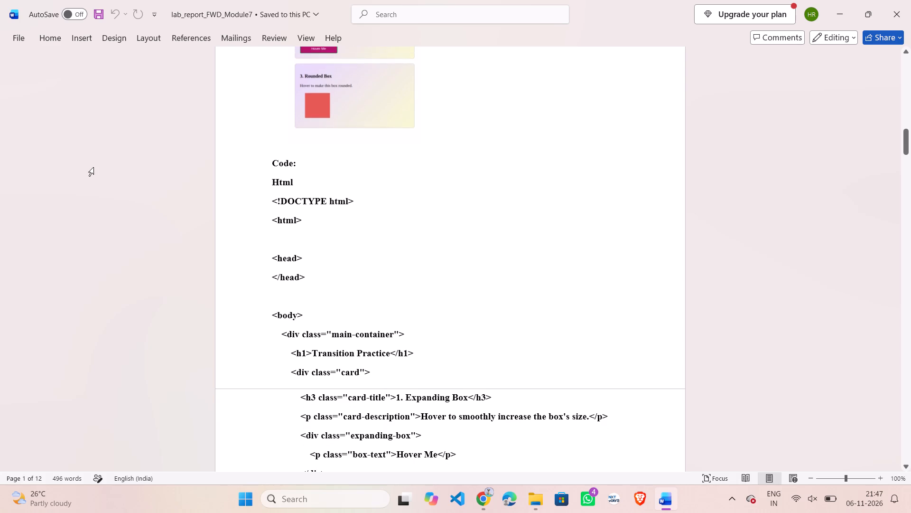
pyautogui.click(18, 38)
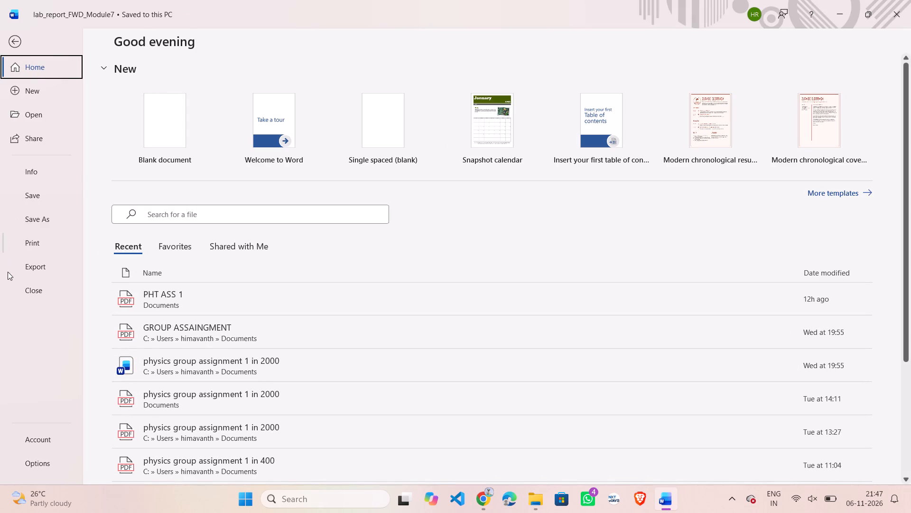
pyautogui.click(45, 218)
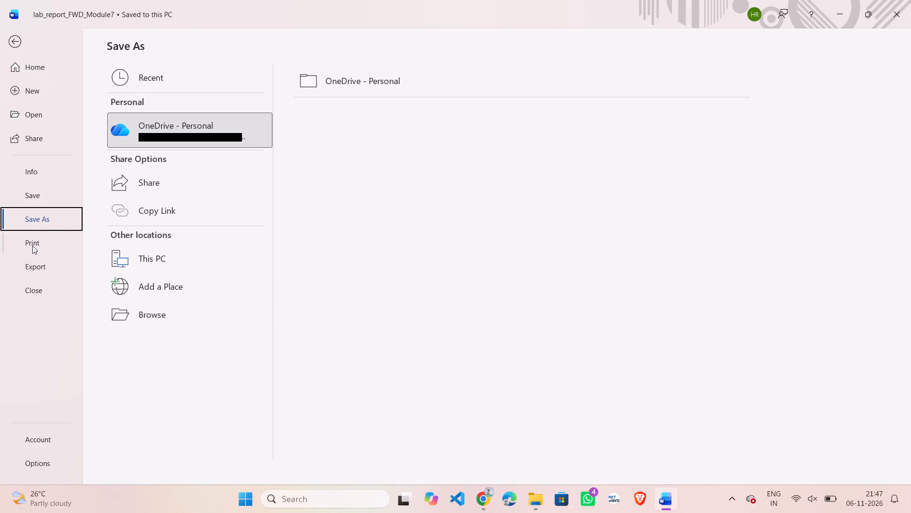
pyautogui.click(37, 196)
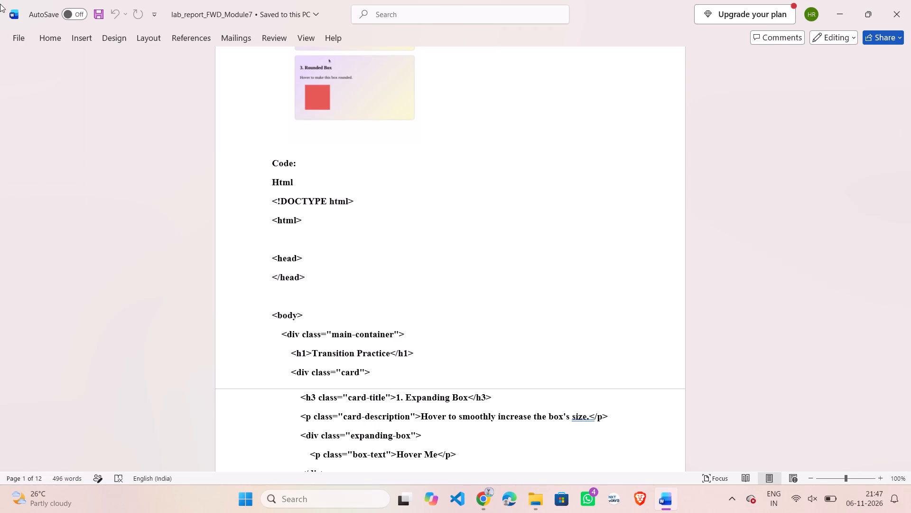
pyautogui.click(20, 40)
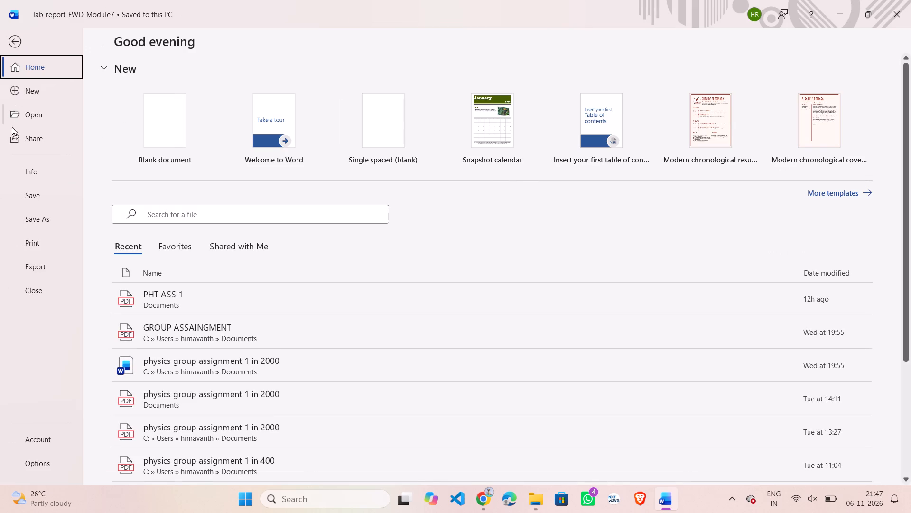
pyautogui.click(32, 193)
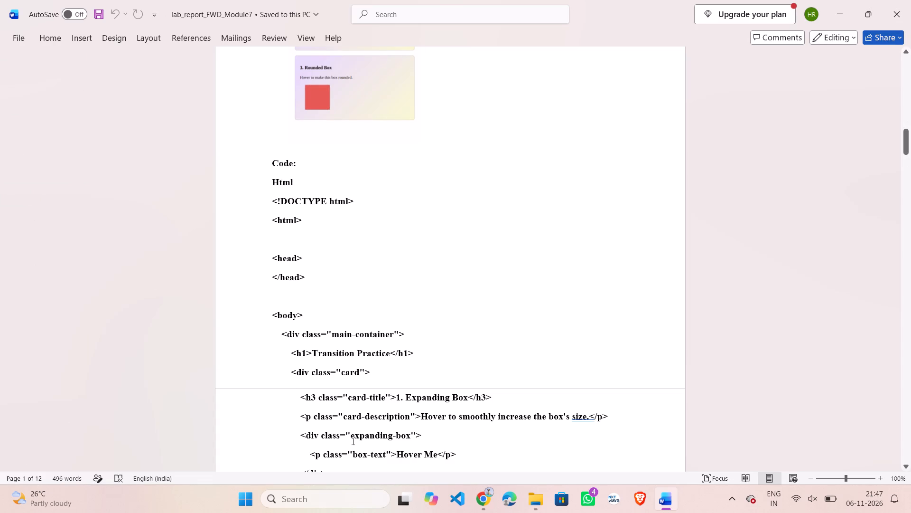
pyautogui.click(22, 42)
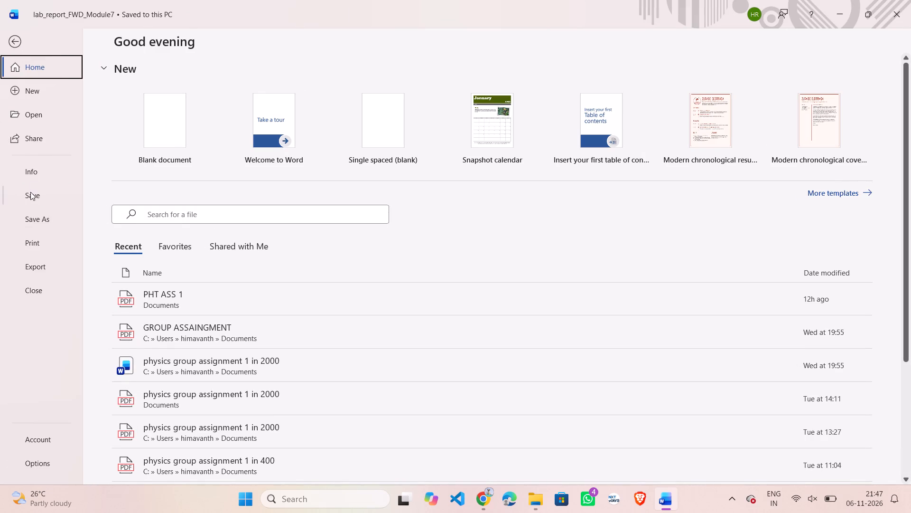
pyautogui.click(30, 191)
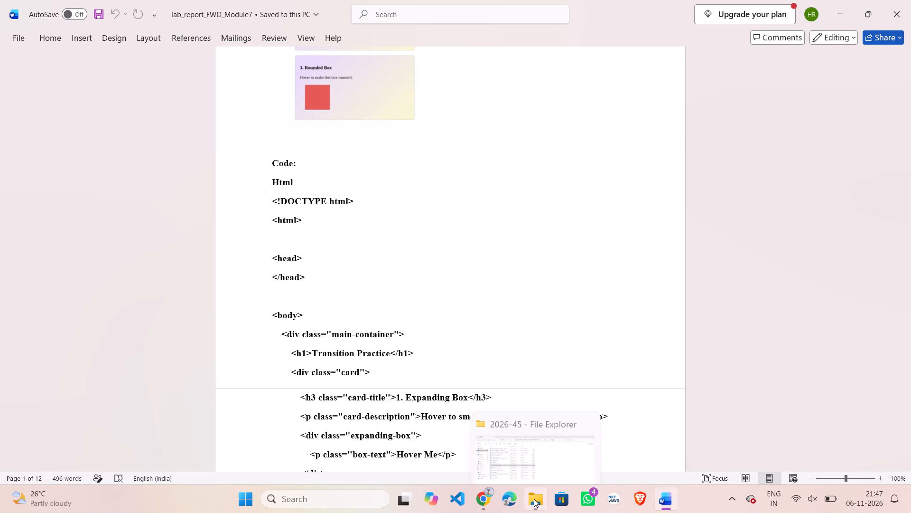
# Return to Chrome, reopen the file chooser for Lab Report 7, and look in the Home location for the report PDF.
pyautogui.click(488, 506)
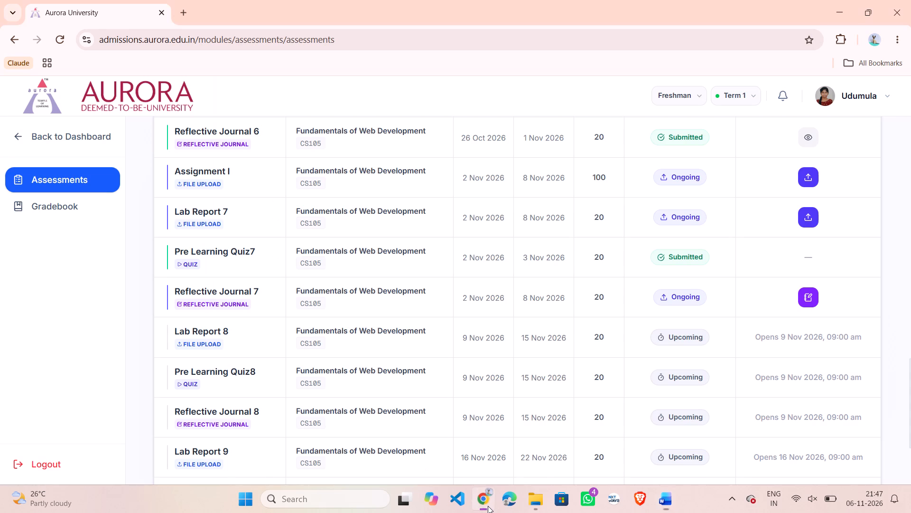
pyautogui.click(791, 218)
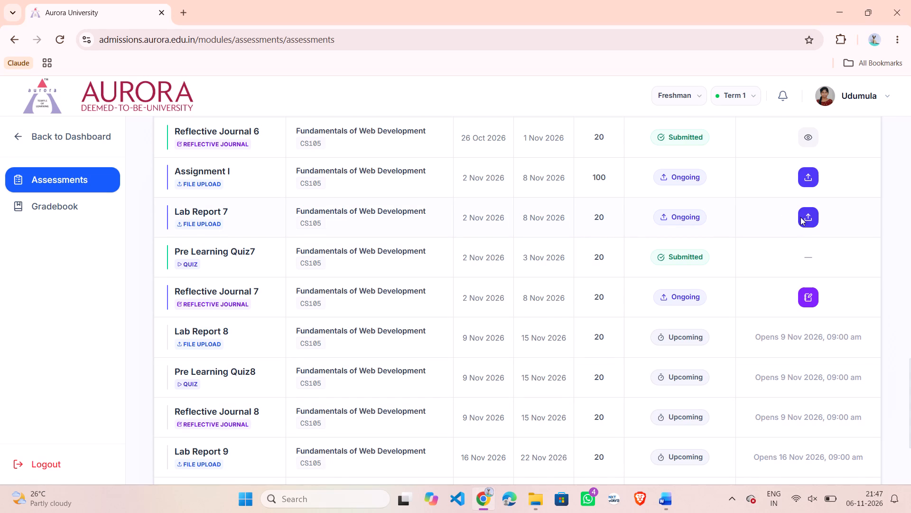
pyautogui.click(800, 217)
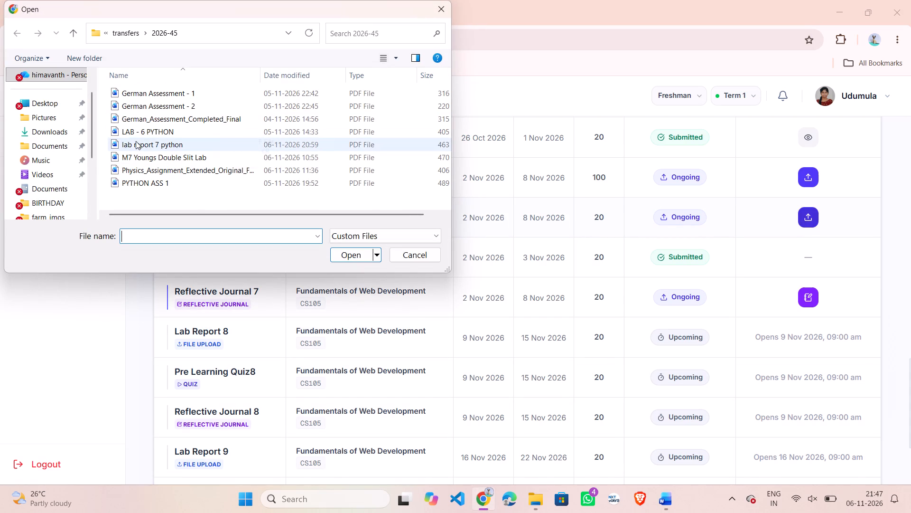
pyautogui.scroll(4, 42, 112)
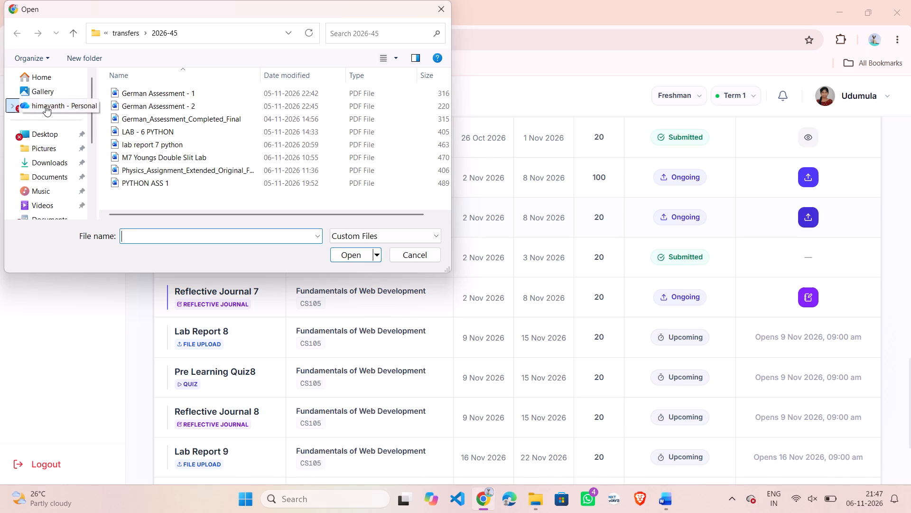
pyautogui.click(53, 79)
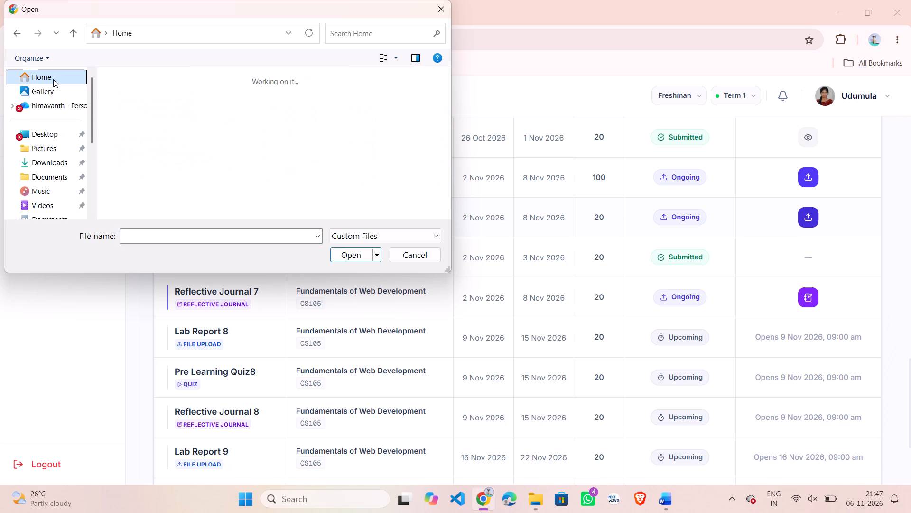
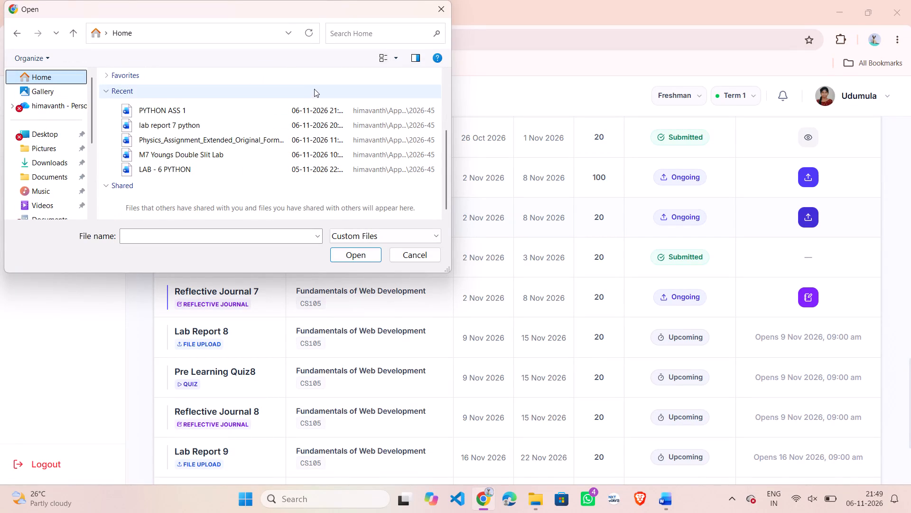
# Close the Lab Report 7 file chooser without choosing a file, and close the 2026-45 File Explorer window.
pyautogui.click(444, 7)
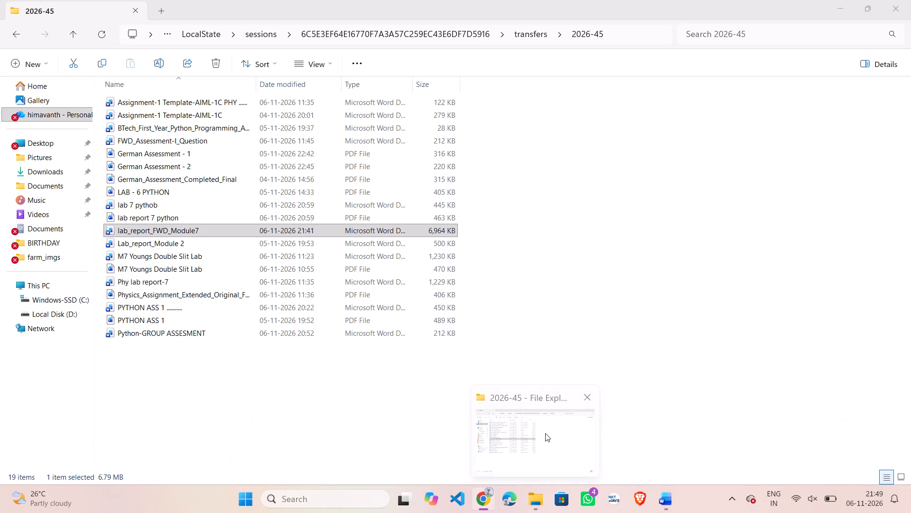
pyautogui.click(586, 394)
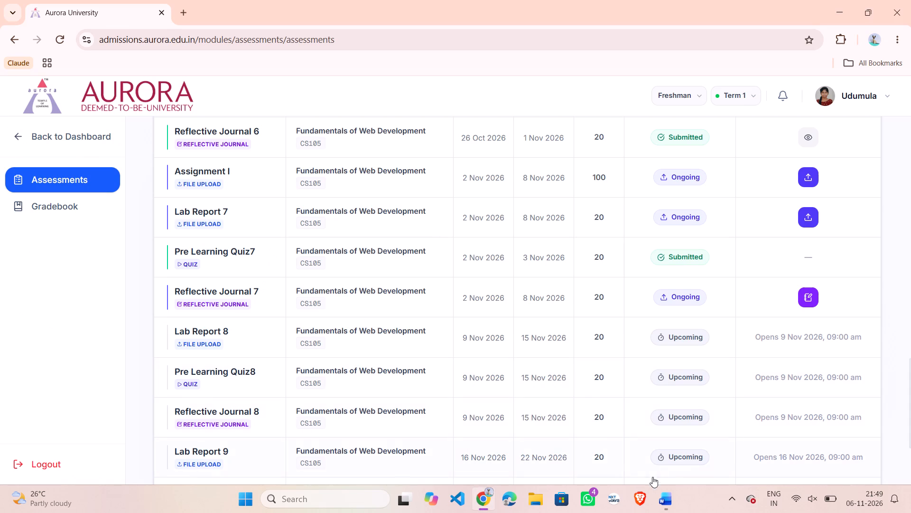
# In Word, save the report as OpenDocument Text named lab_report_FWD_Module7 in the 2026-45 folder, accepting the format and suppressing future compatibility warnings.
pyautogui.click(662, 499)
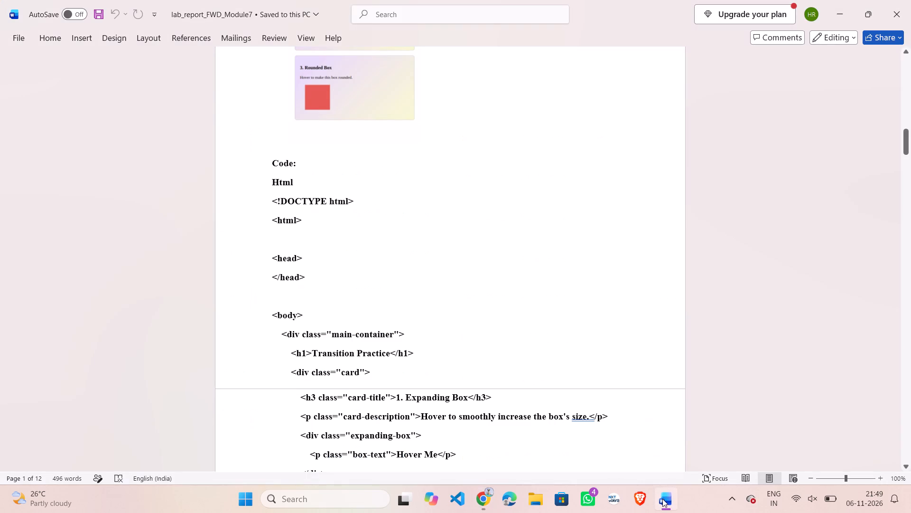
pyautogui.scroll(12, 428, 173)
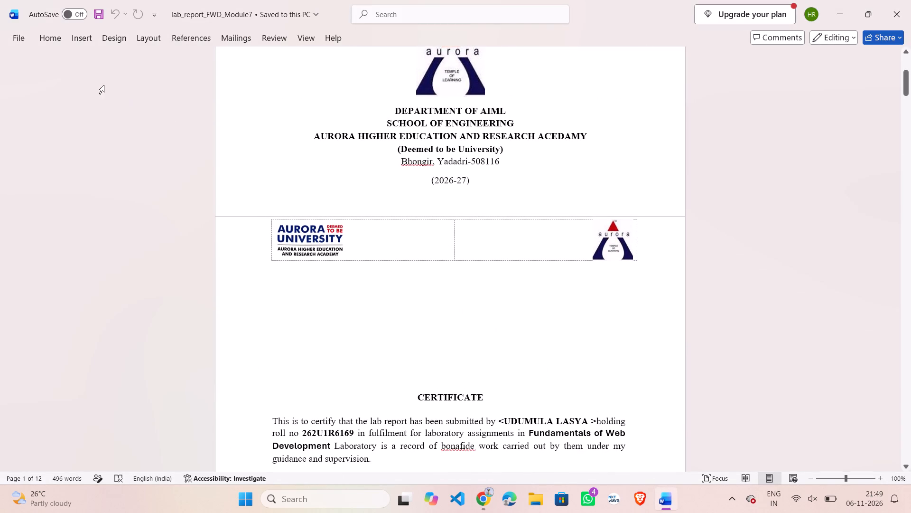
pyautogui.click(22, 35)
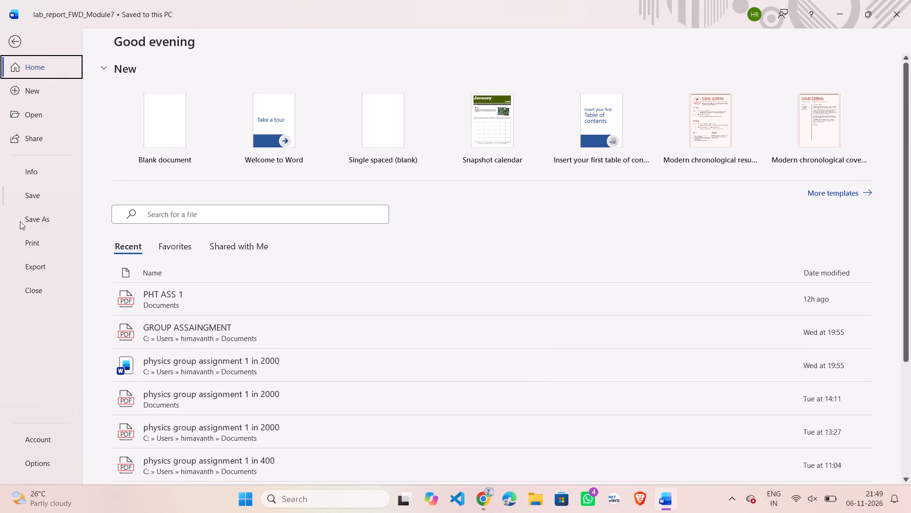
pyautogui.click(40, 265)
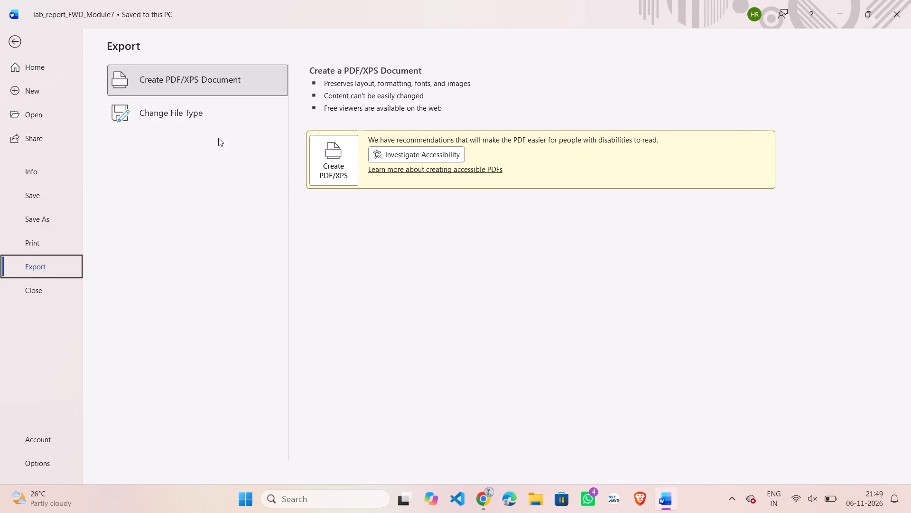
pyautogui.click(203, 117)
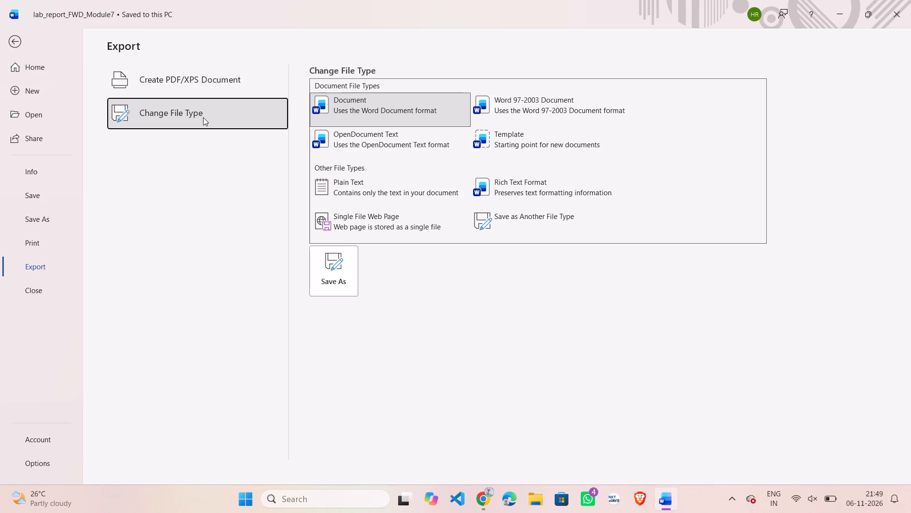
pyautogui.click(346, 129)
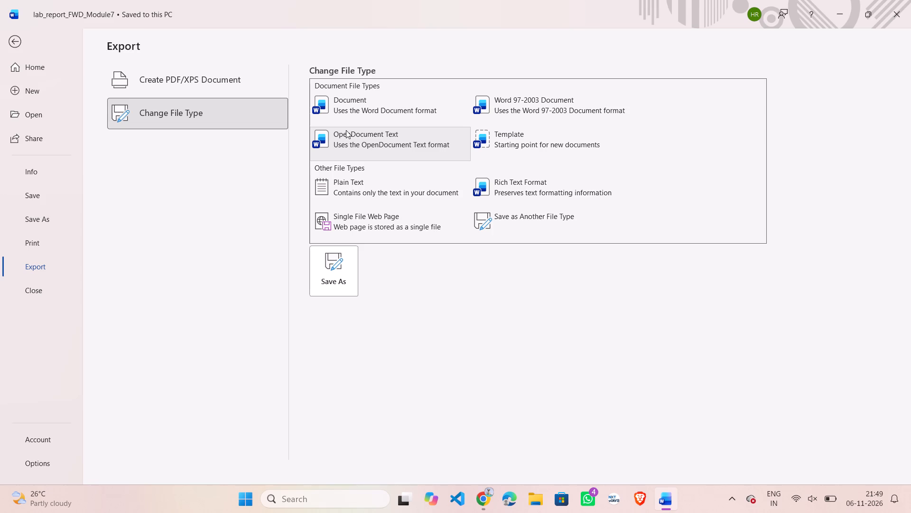
pyautogui.click(345, 138)
pyautogui.click(249, 171)
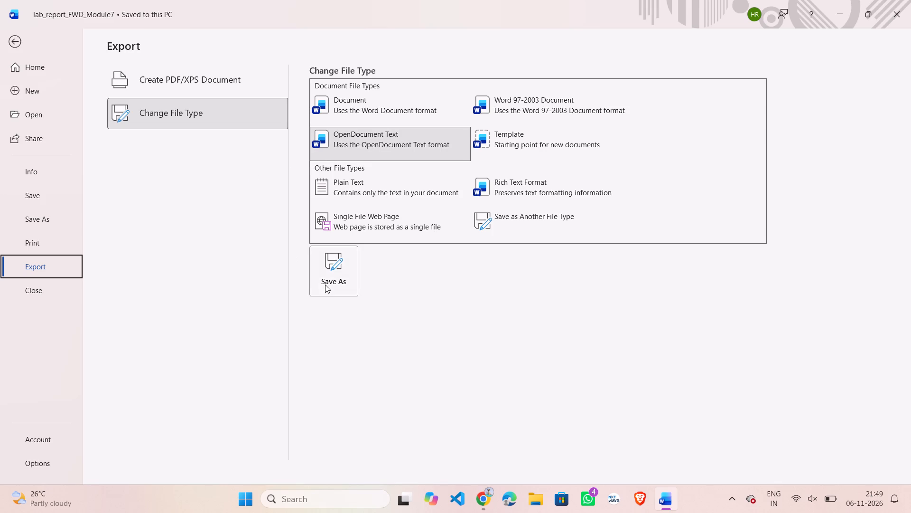
pyautogui.click(325, 285)
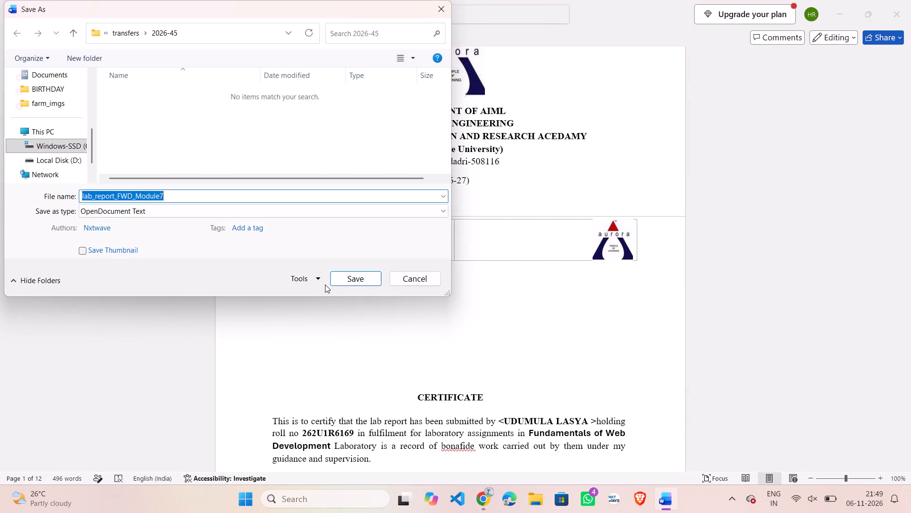
pyautogui.click(346, 275)
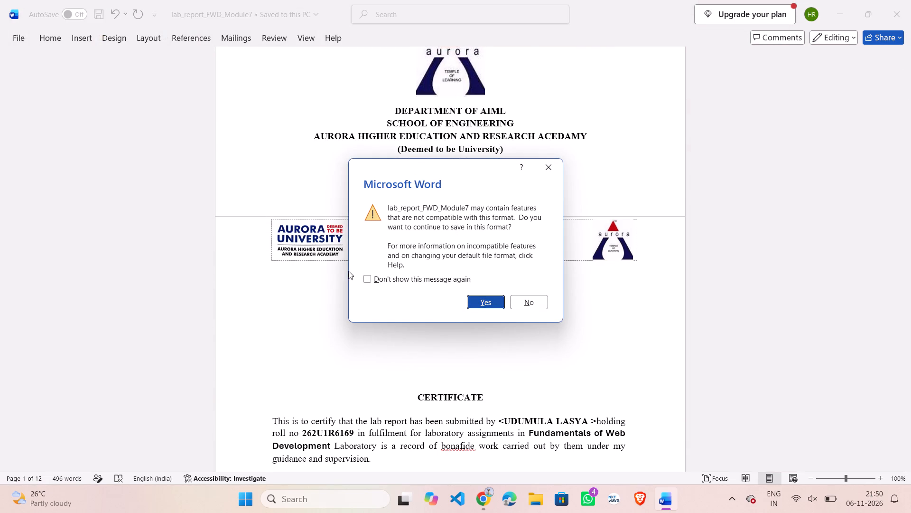
pyautogui.click(365, 279)
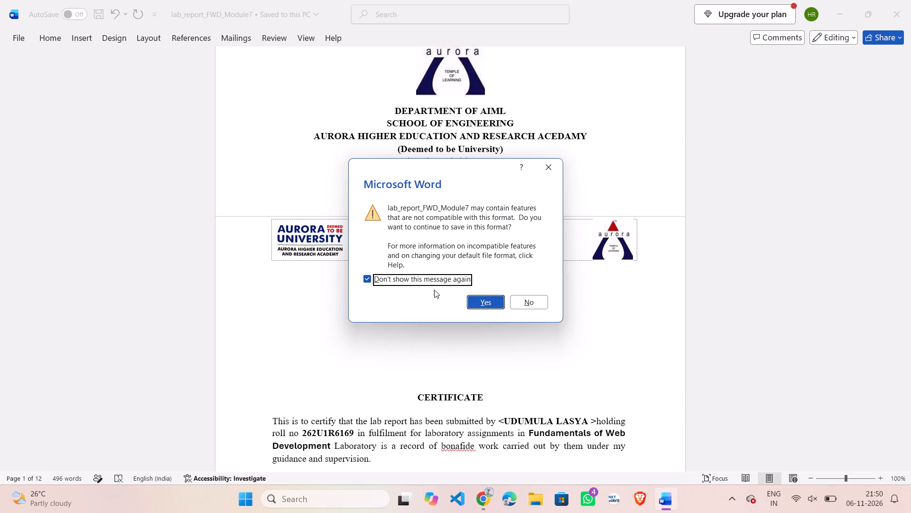
pyautogui.click(474, 300)
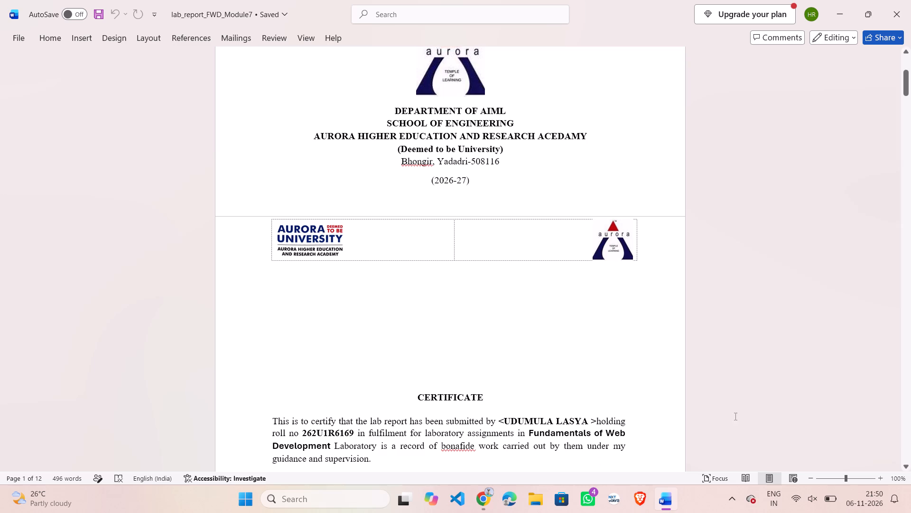
# In Chrome, reopen the Lab Report 7 file chooser, look for the report PDF in 2026-45 and Home's recent files, and leave without choosing one.
pyautogui.click(472, 510)
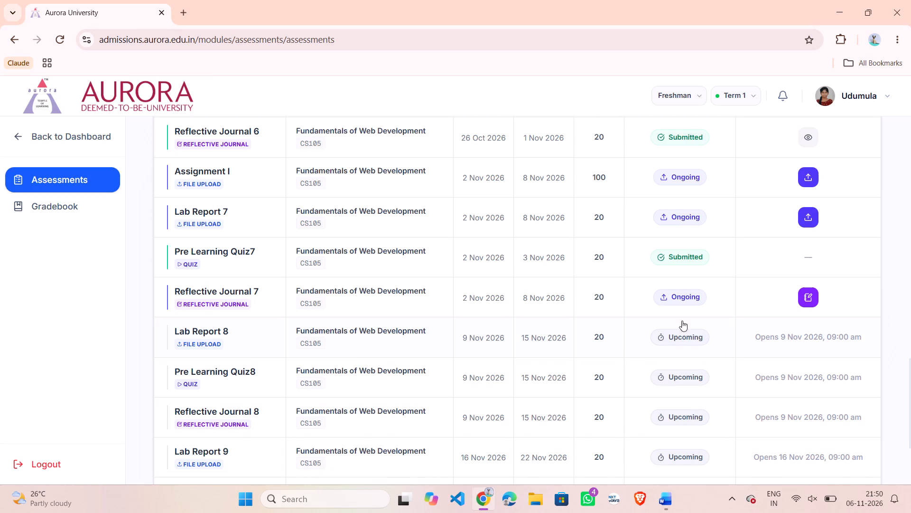
pyautogui.click(814, 209)
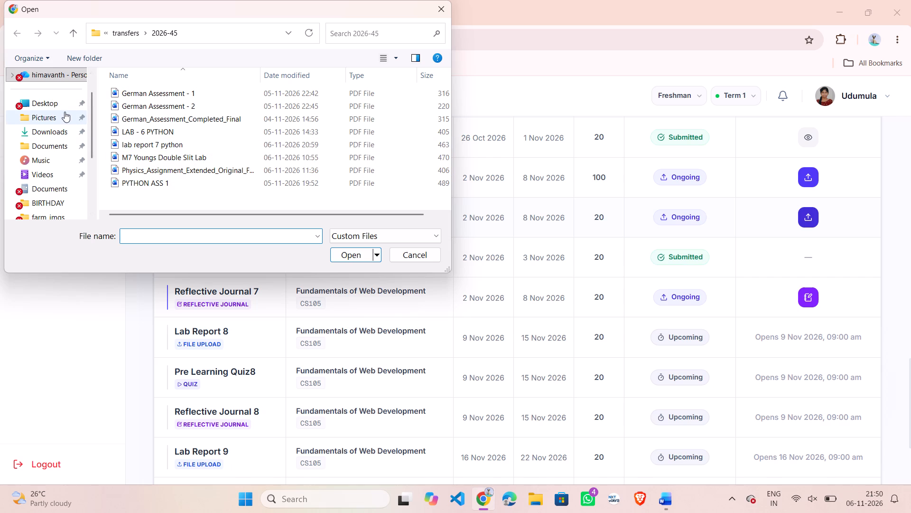
pyautogui.scroll(4, 65, 112)
pyautogui.click(68, 80)
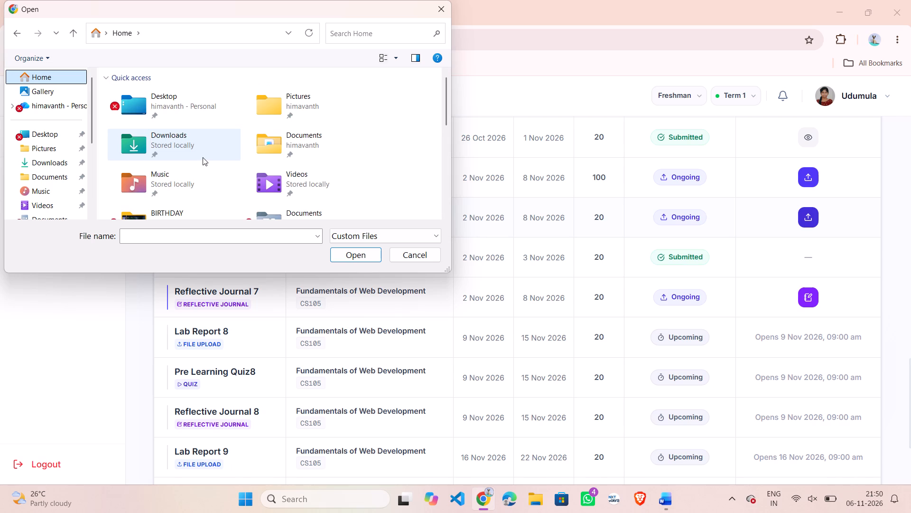
pyautogui.scroll(-6, 203, 157)
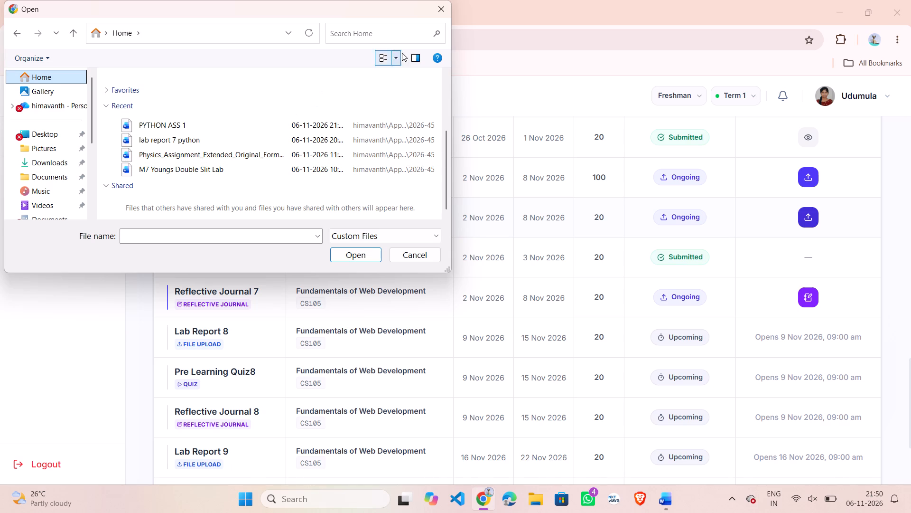
pyautogui.click(443, 10)
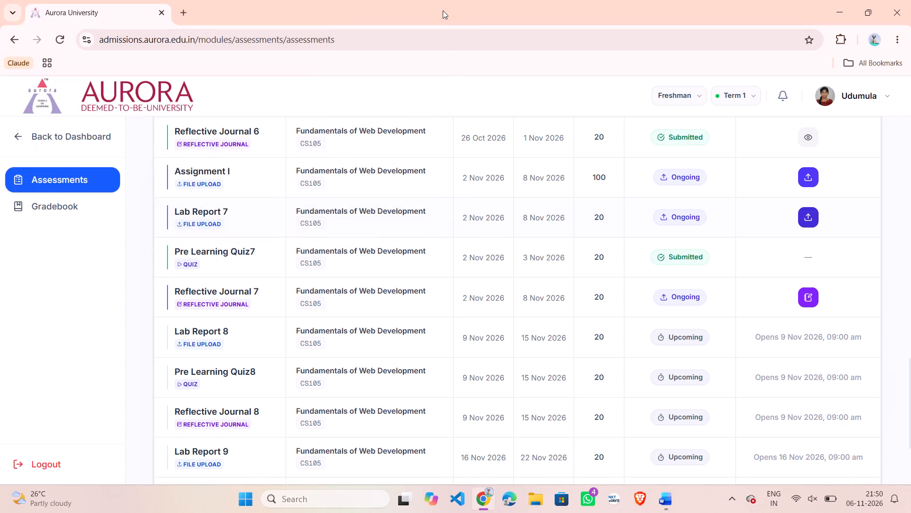
# In Word, export the lab_report_FWD_Module7 document as a PDF with the default name and location, and close the document.
pyautogui.click(670, 496)
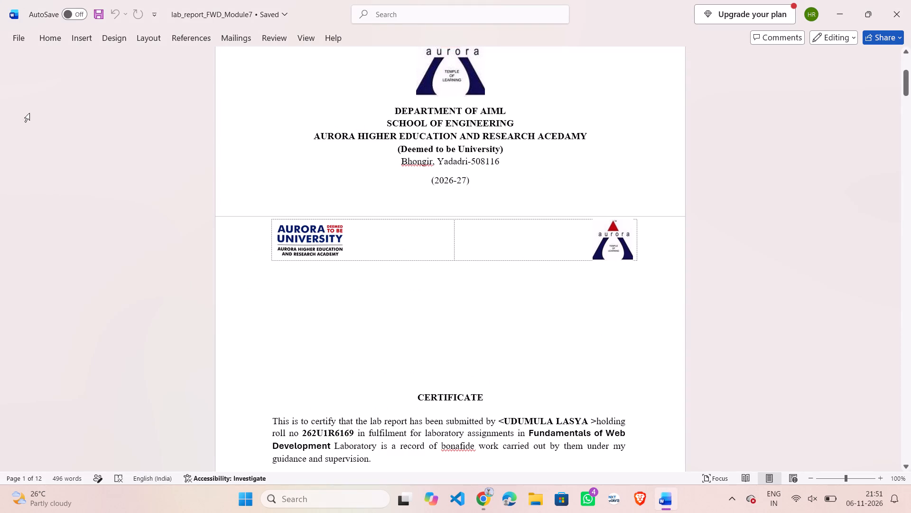
pyautogui.click(19, 40)
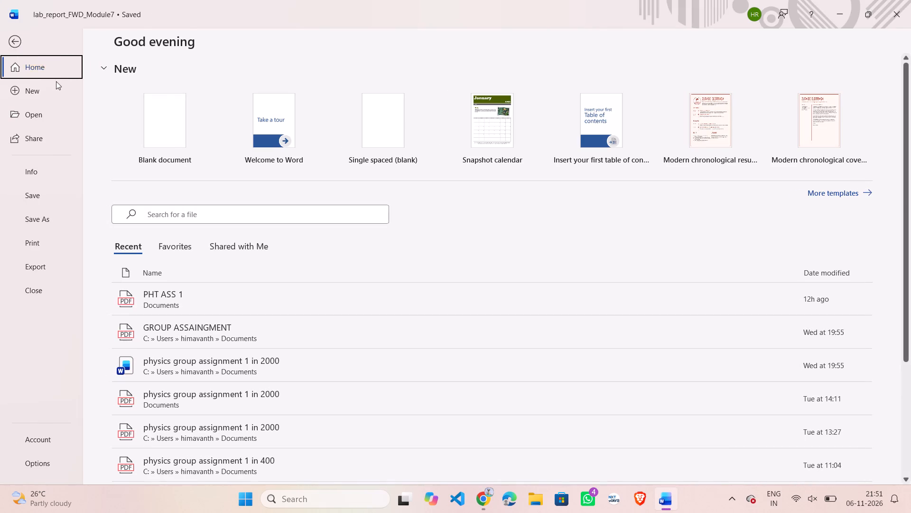
pyautogui.click(29, 264)
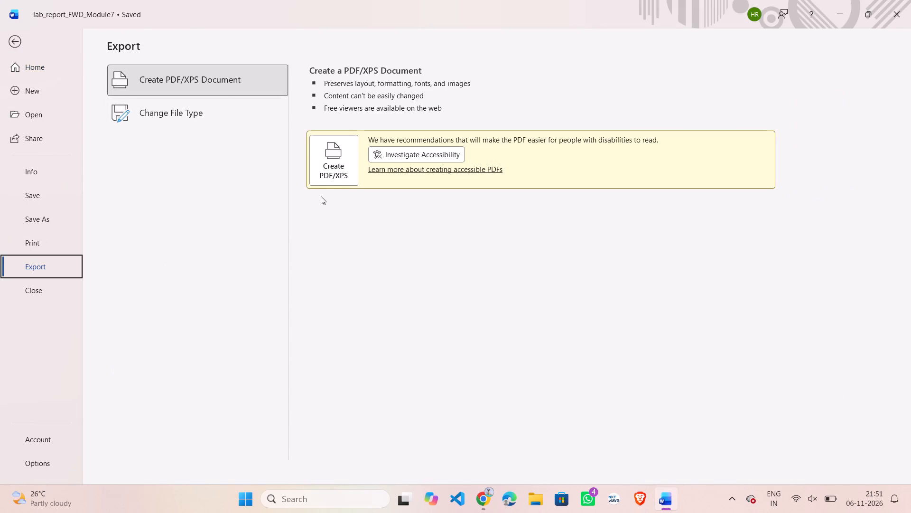
pyautogui.click(334, 178)
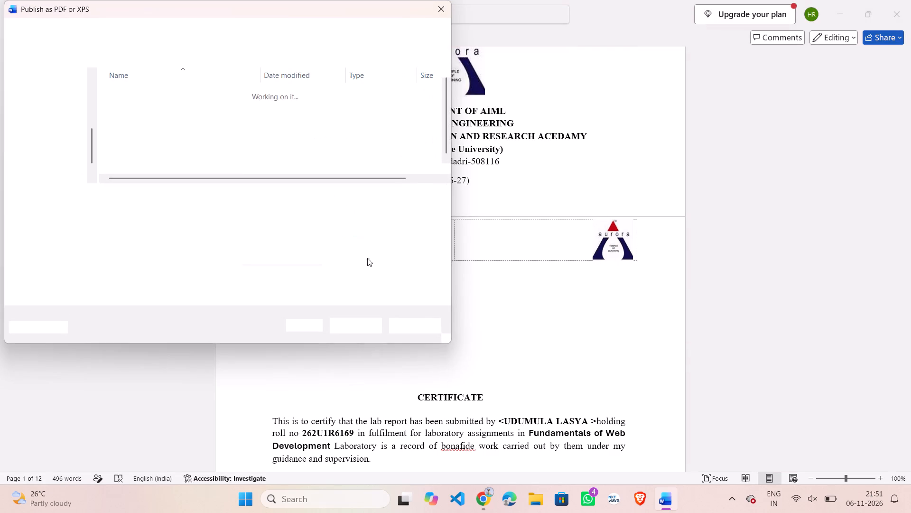
pyautogui.click(363, 323)
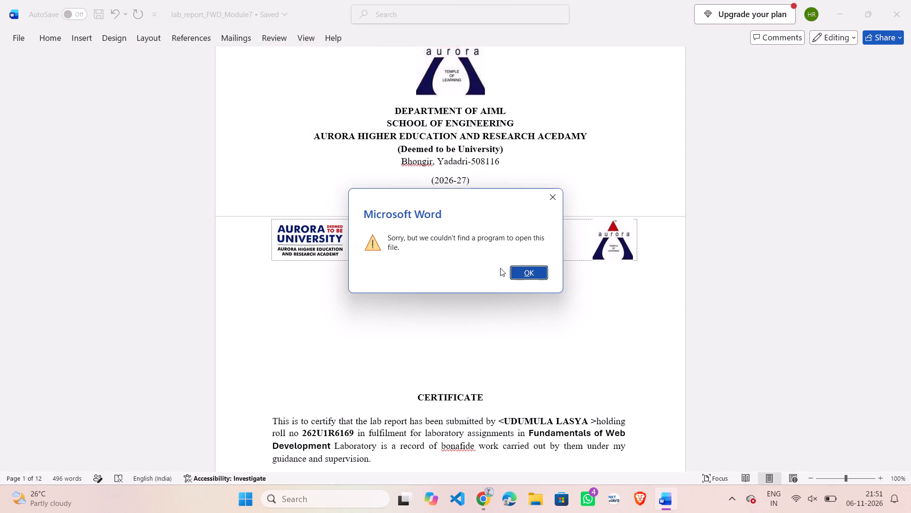
pyautogui.click(538, 271)
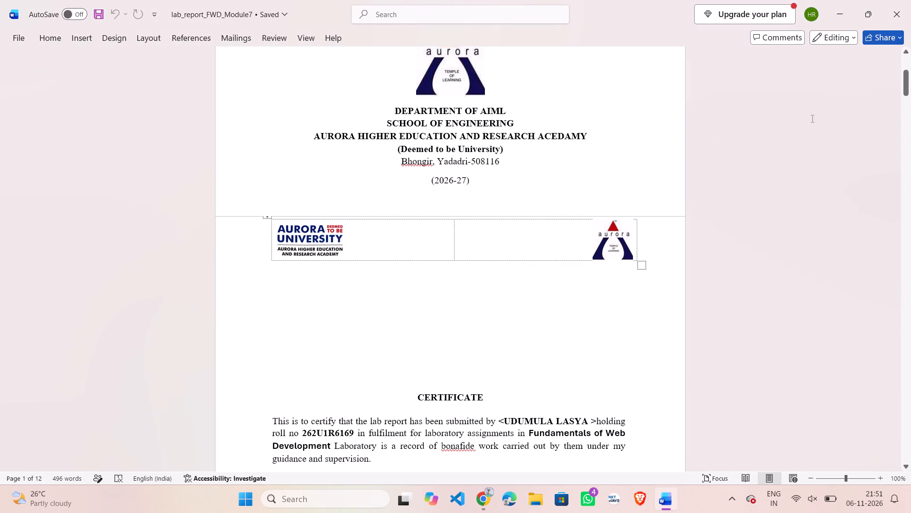
pyautogui.click(895, 18)
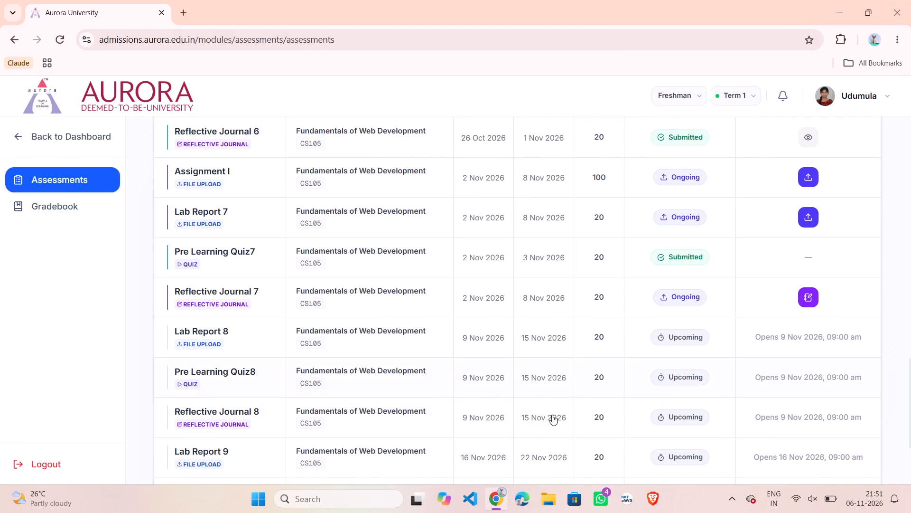
# In File Explorer's Home, remove the 21:50 and 21:51 lab_report_FWD_Module7 Word-type entries from the recent files list.
pyautogui.click(539, 507)
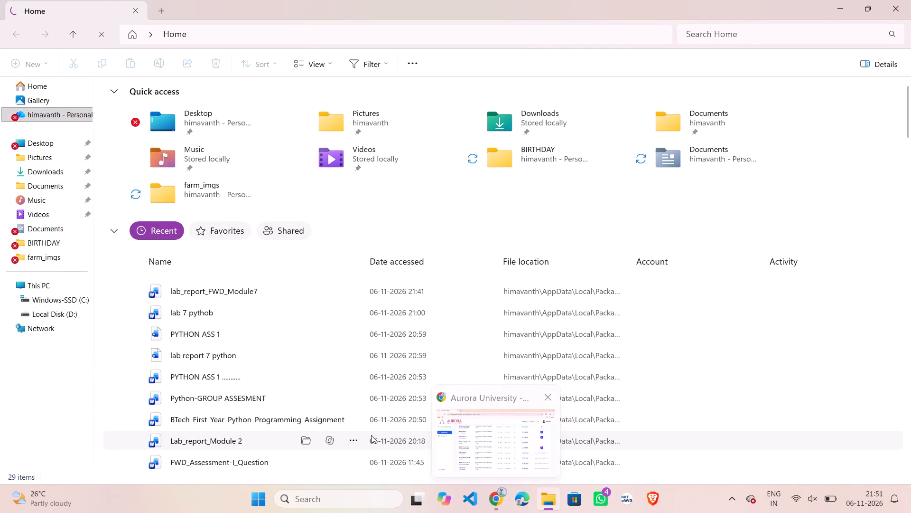
pyautogui.scroll(-1, 298, 425)
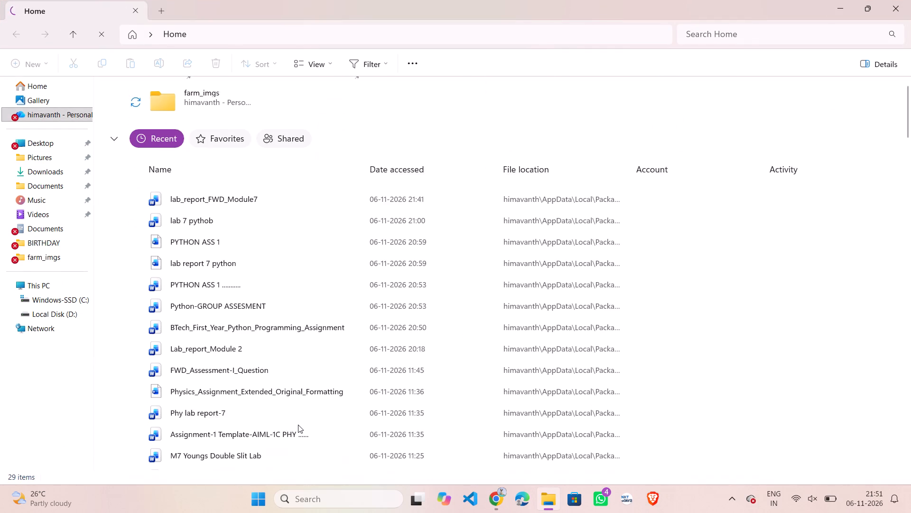
pyautogui.scroll(-1, 298, 425)
pyautogui.scroll(1, 298, 425)
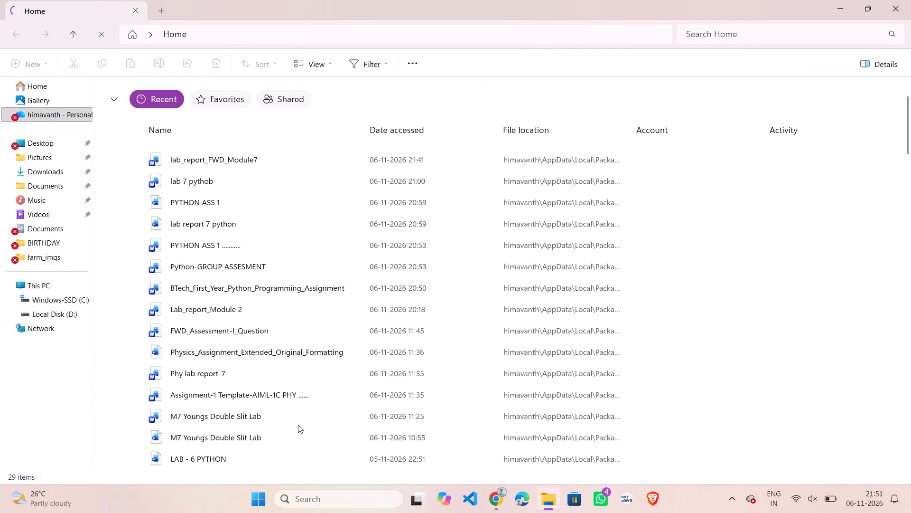
pyautogui.scroll(3, 298, 425)
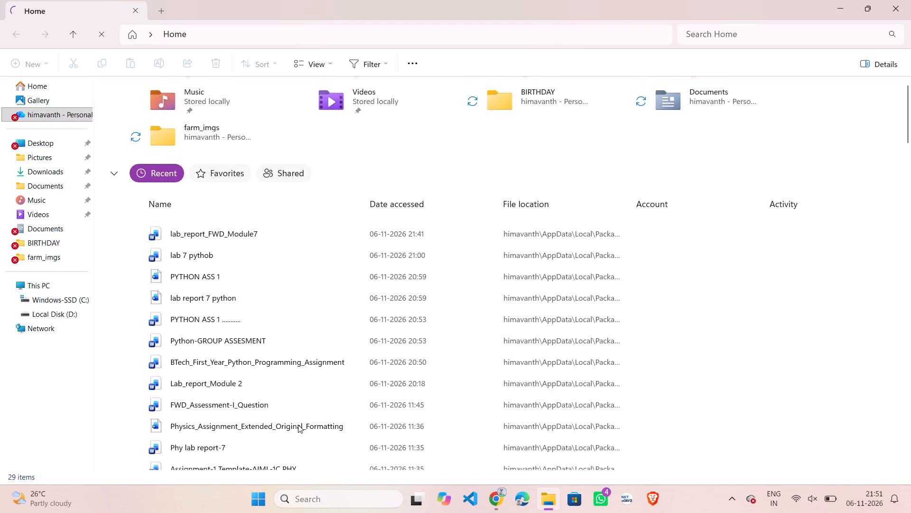
pyautogui.scroll(3, 298, 425)
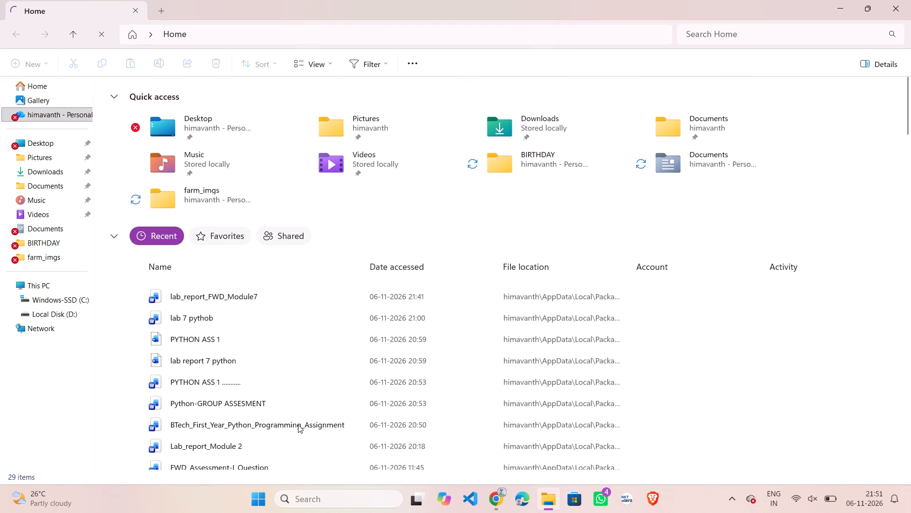
pyautogui.scroll(1, 298, 425)
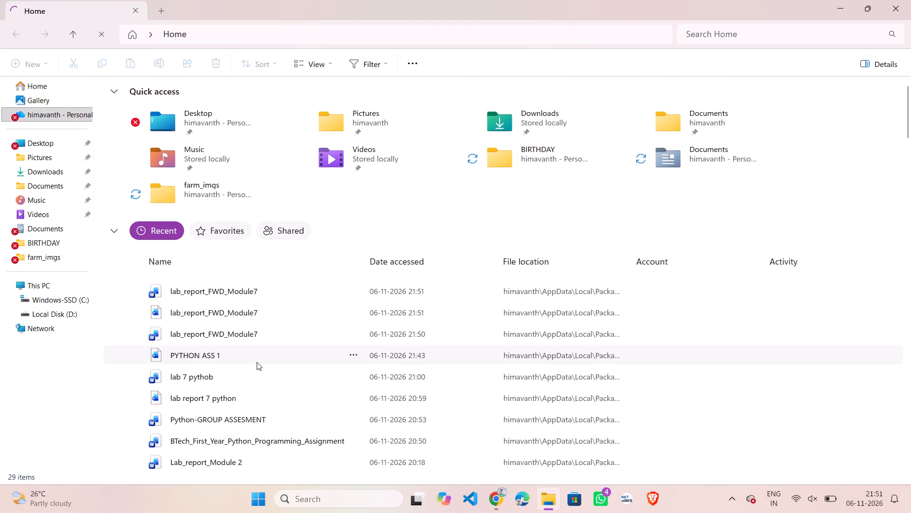
pyautogui.click(354, 332)
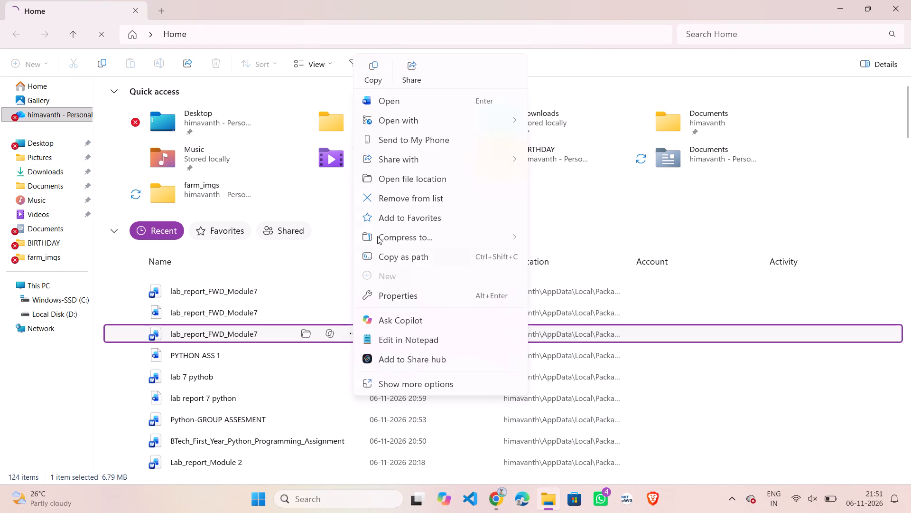
pyautogui.click(383, 199)
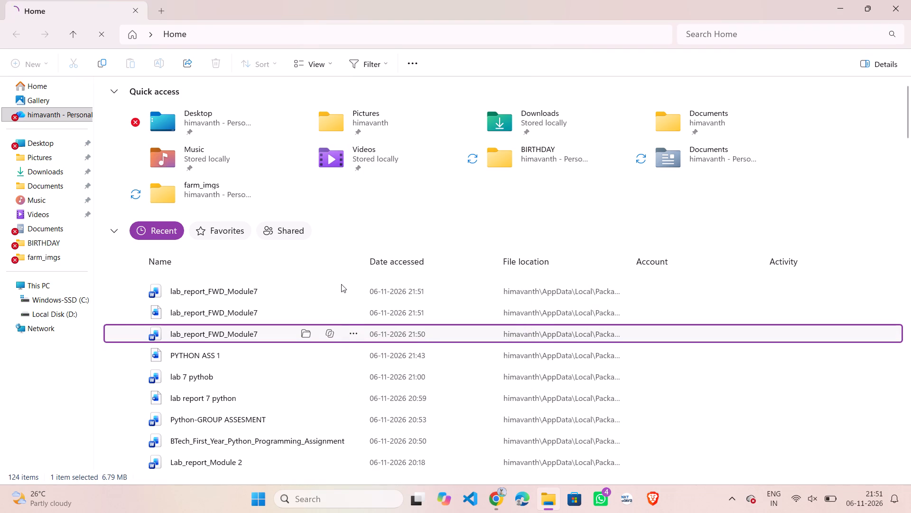
pyautogui.click(352, 289)
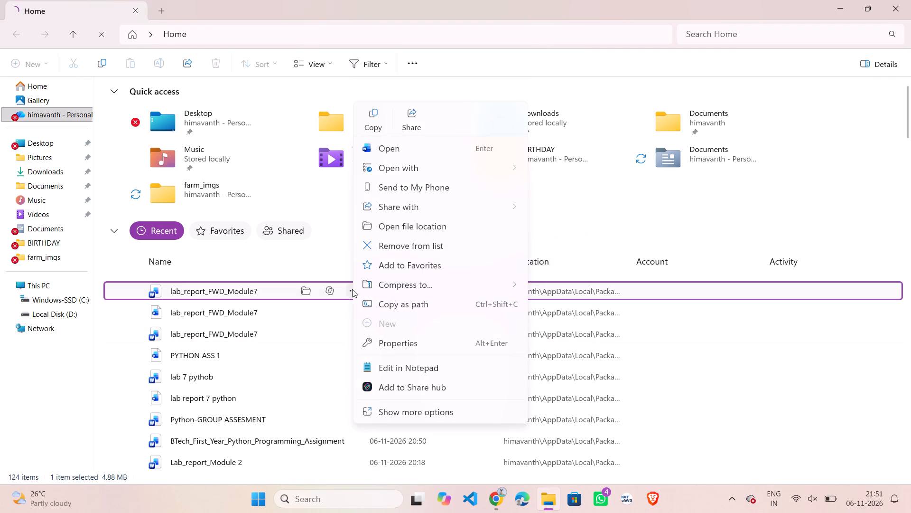
pyautogui.click(381, 249)
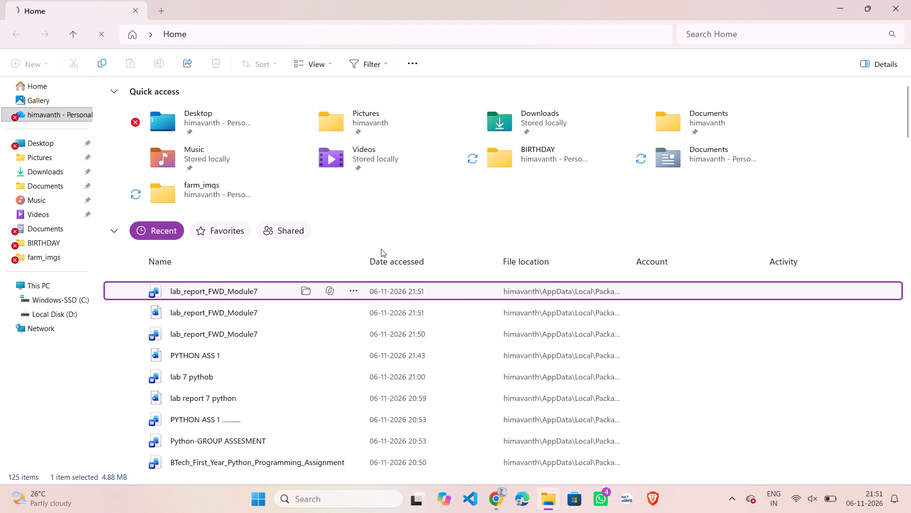
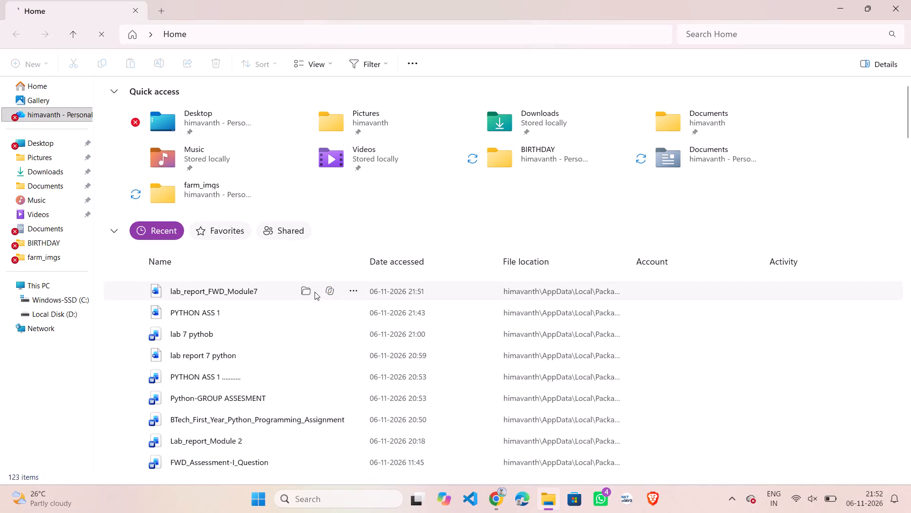
# Bring up the full set of file actions for the lab_report_FWD_Module7 entry in Home's recent files.
pyautogui.click(357, 293)
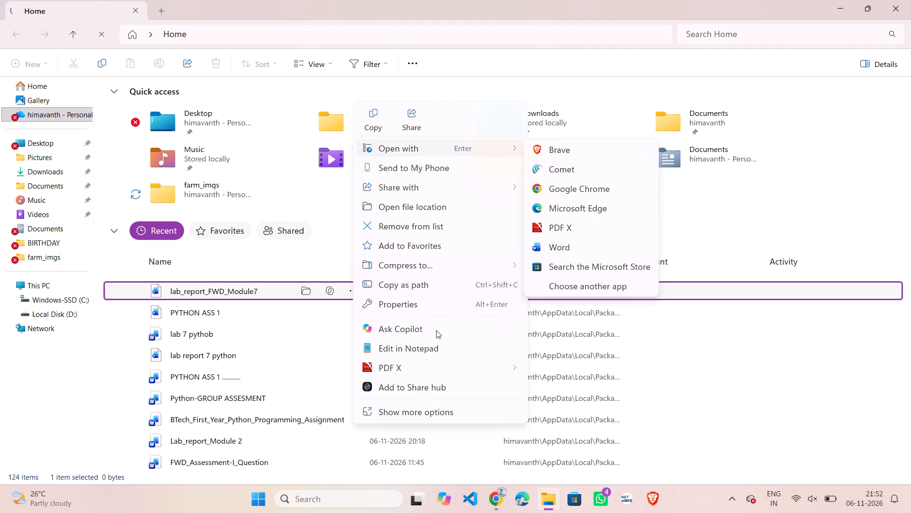
pyautogui.click(424, 419)
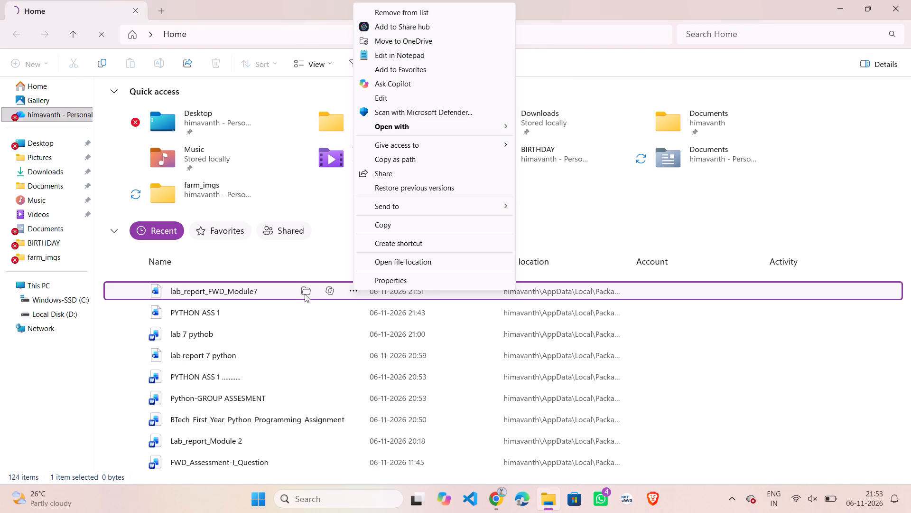
# Dismiss the extended file actions and bring up the standard actions for the lab_report_FWD_Module7 entry in Home's recent files.
pyautogui.click(355, 294)
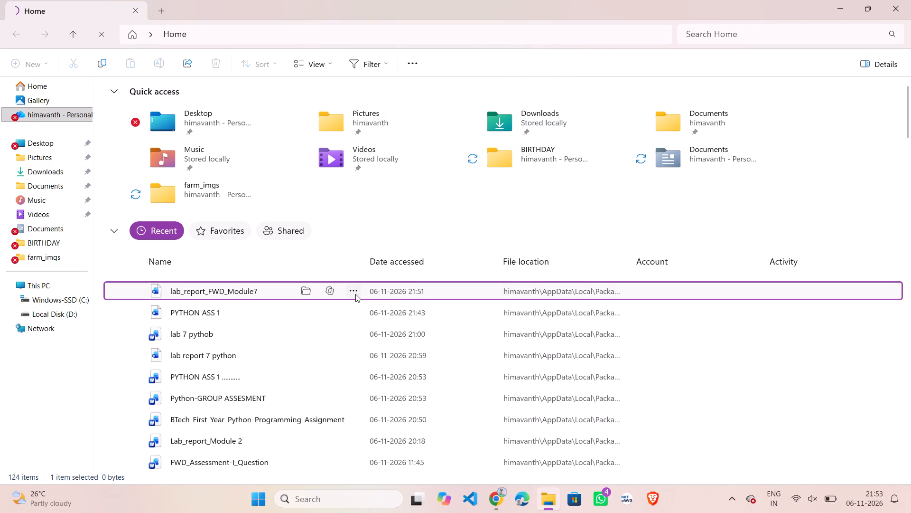
pyautogui.click(355, 294)
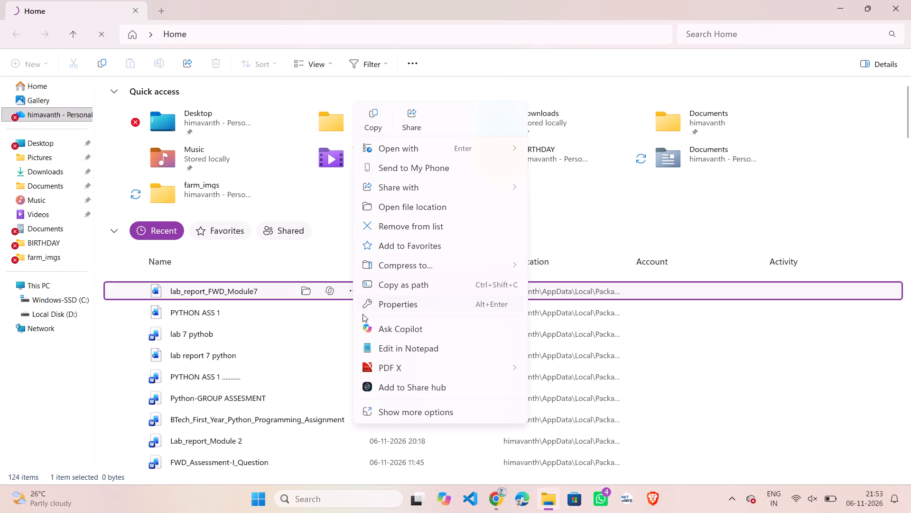
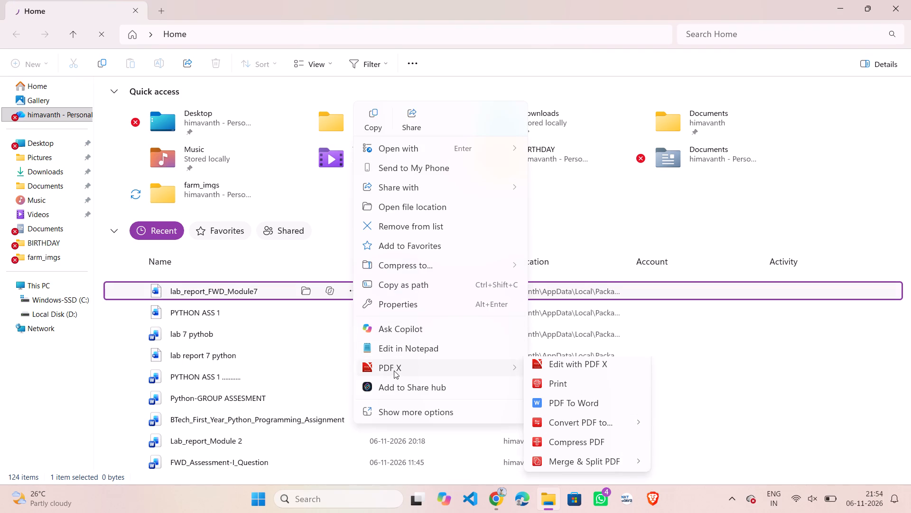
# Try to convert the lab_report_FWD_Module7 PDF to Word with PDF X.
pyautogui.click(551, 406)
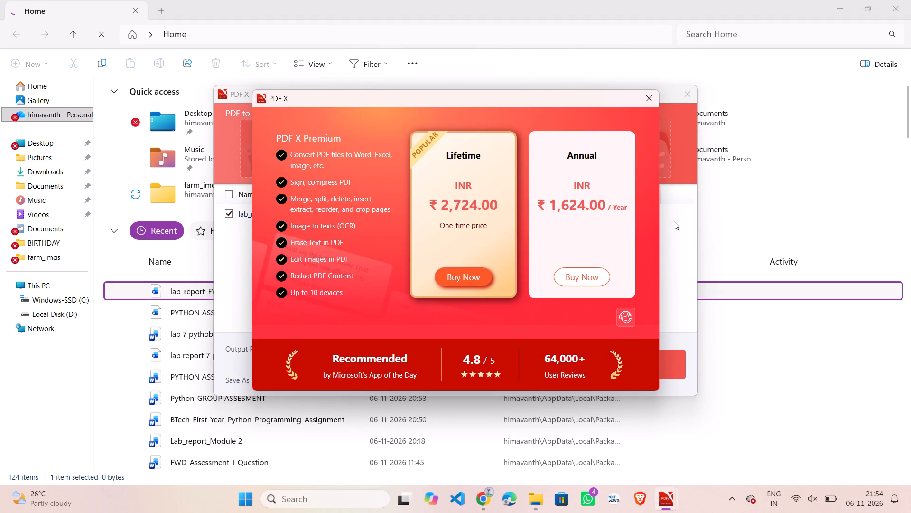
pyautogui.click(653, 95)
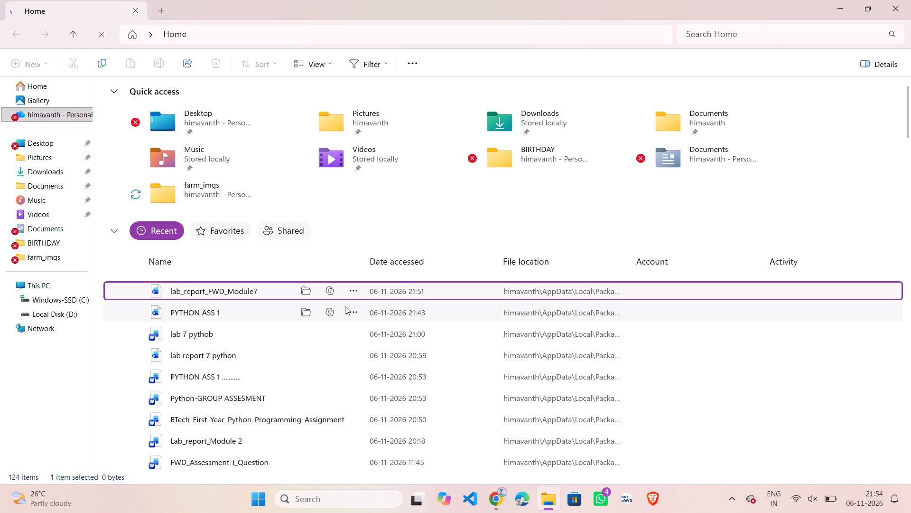
# Go to the folder containing lab_report_FWD_Module7 and delete its OpenDocument copy.
pyautogui.doubleClick(308, 290)
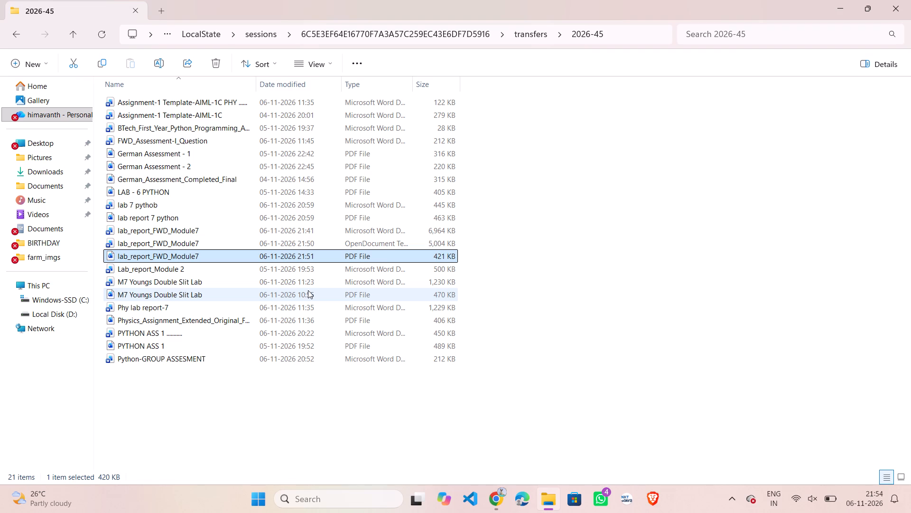
pyautogui.click(263, 242)
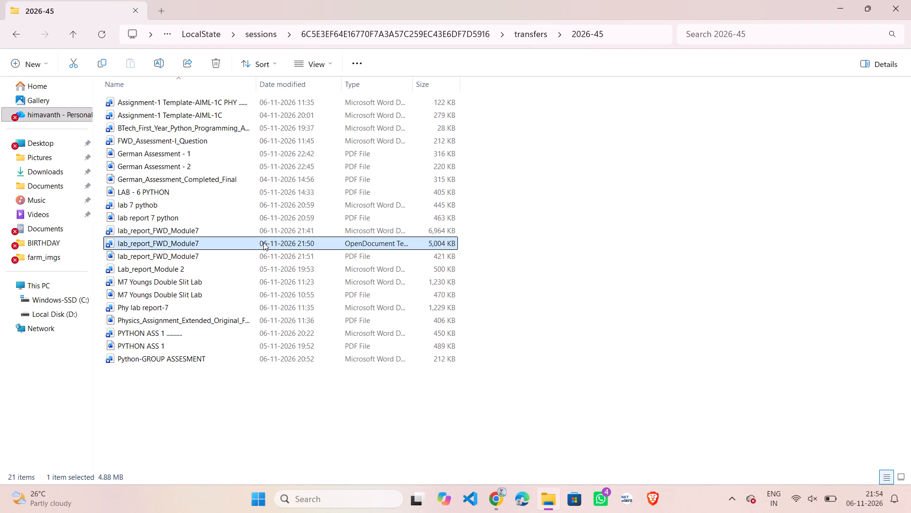
pyautogui.click(220, 66)
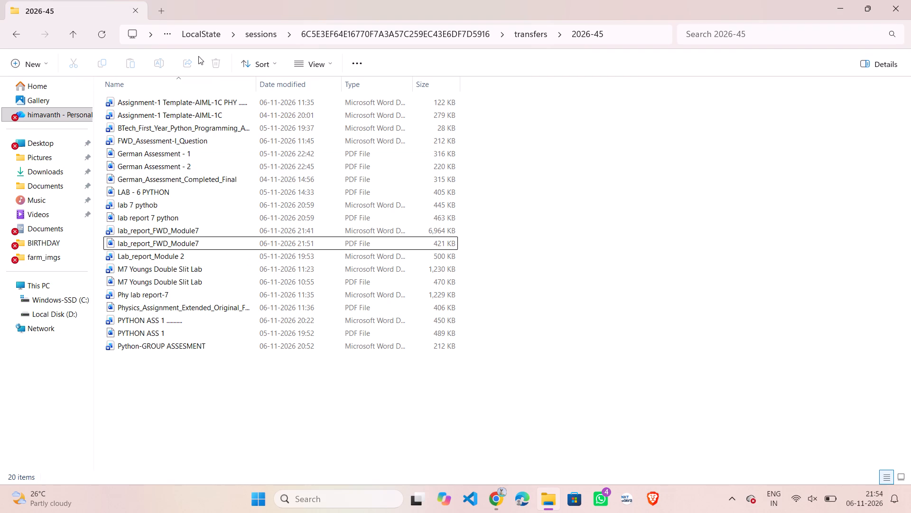
pyautogui.click(243, 236)
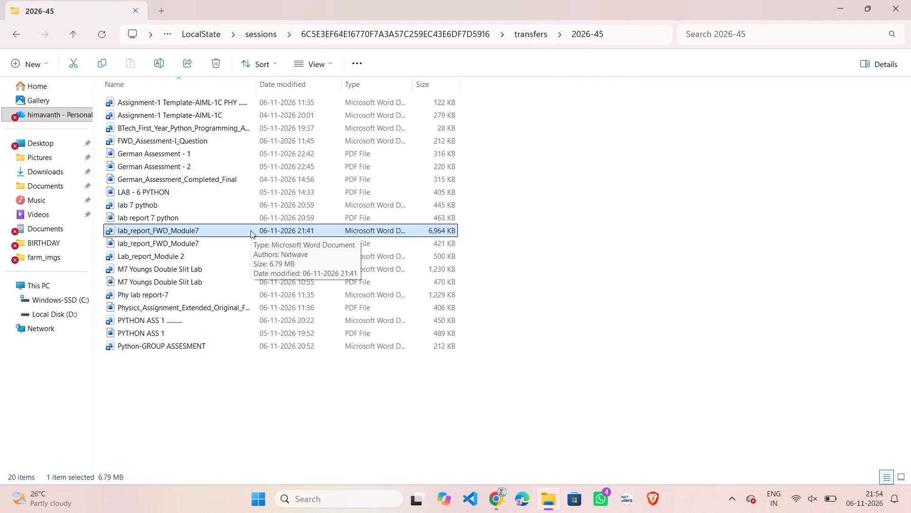
# Switch to Chrome and upload the lab_report_FWD_Module7 PDF for Lab Report 7 in Fundamentals of Web Development.
pyautogui.click(499, 495)
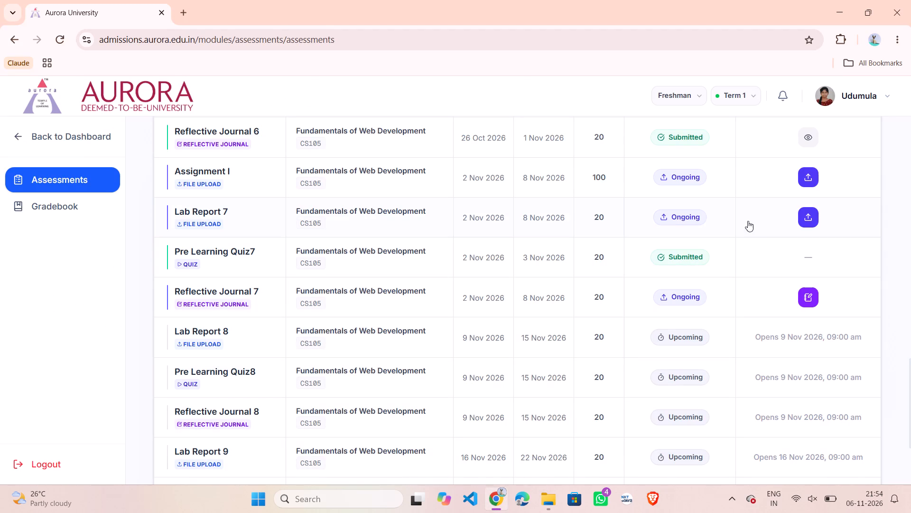
pyautogui.click(800, 217)
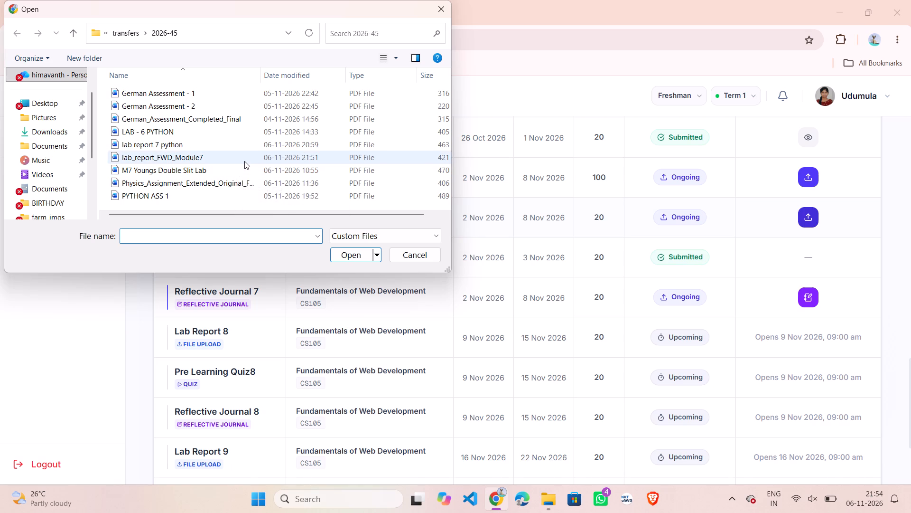
pyautogui.click(244, 161)
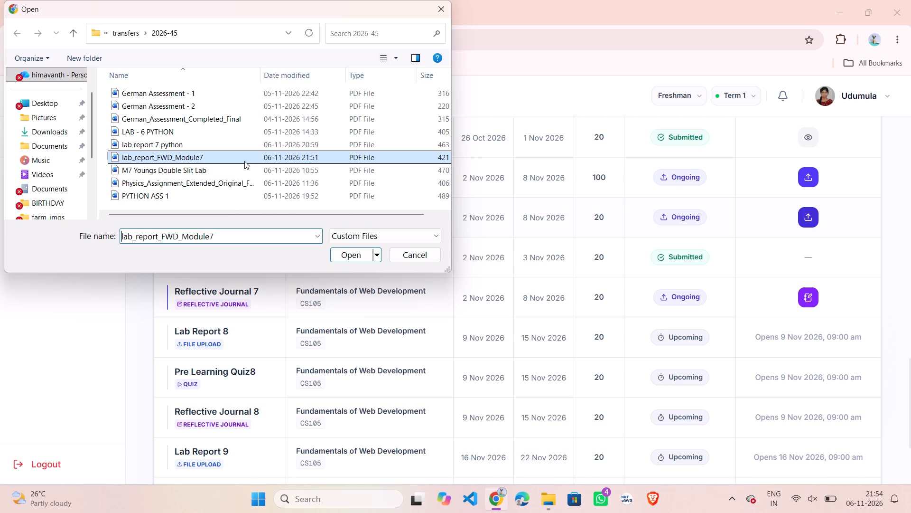
pyautogui.click(350, 255)
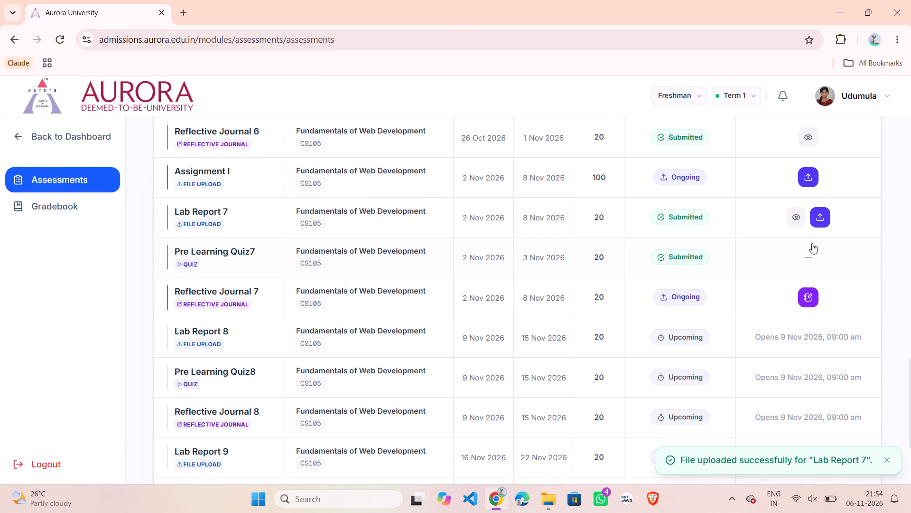
# Review the submitted Lab Report 7 PDF through to its last page, and return to the assessments list.
pyautogui.click(796, 218)
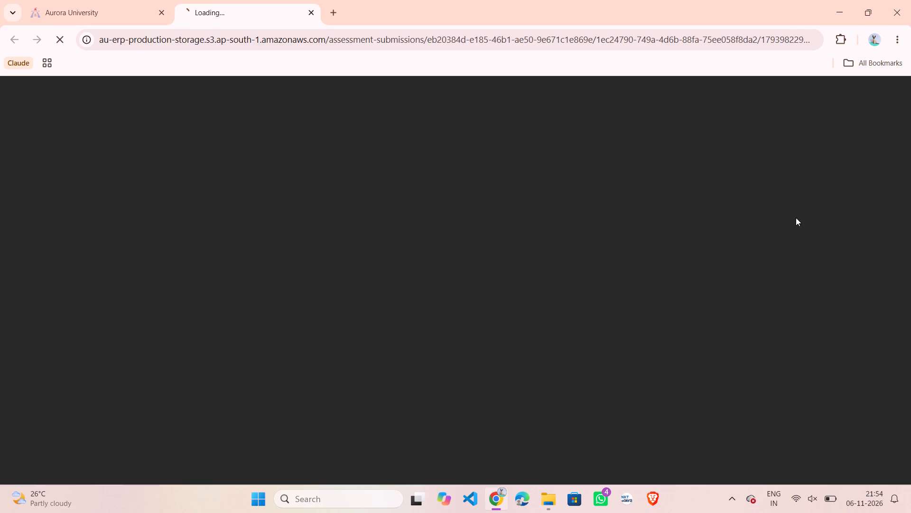
pyautogui.scroll(-7, 581, 315)
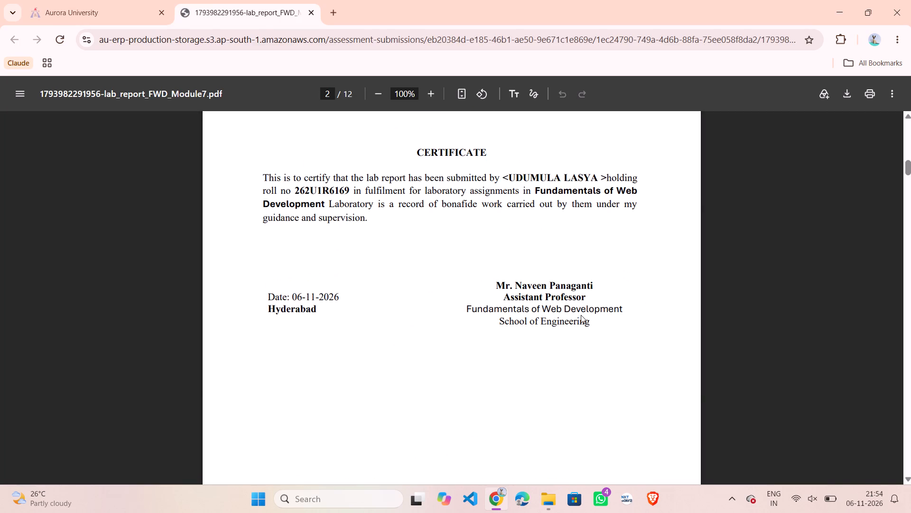
pyautogui.scroll(-3, 581, 315)
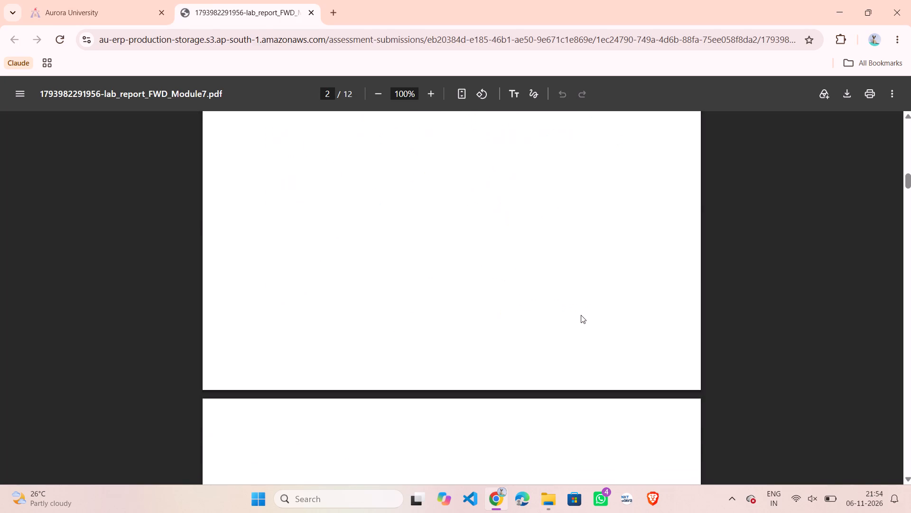
pyautogui.scroll(-7, 581, 315)
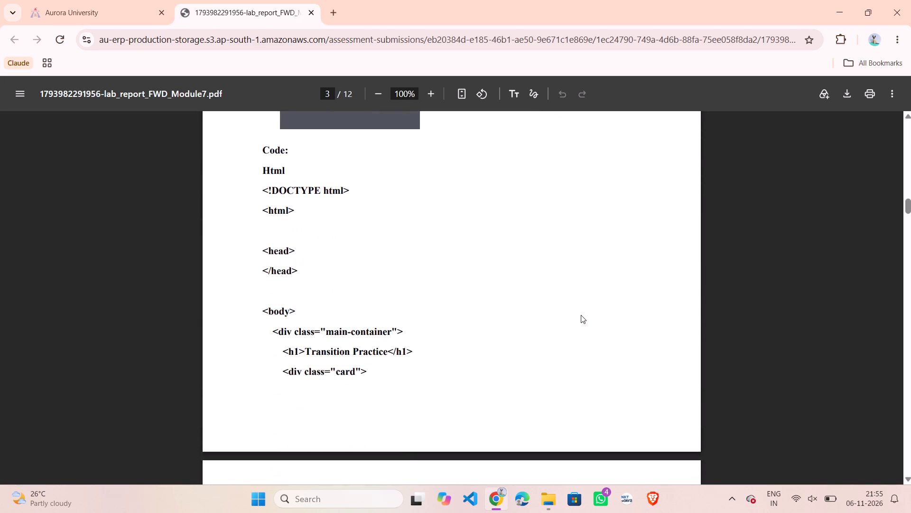
pyautogui.scroll(-9, 581, 315)
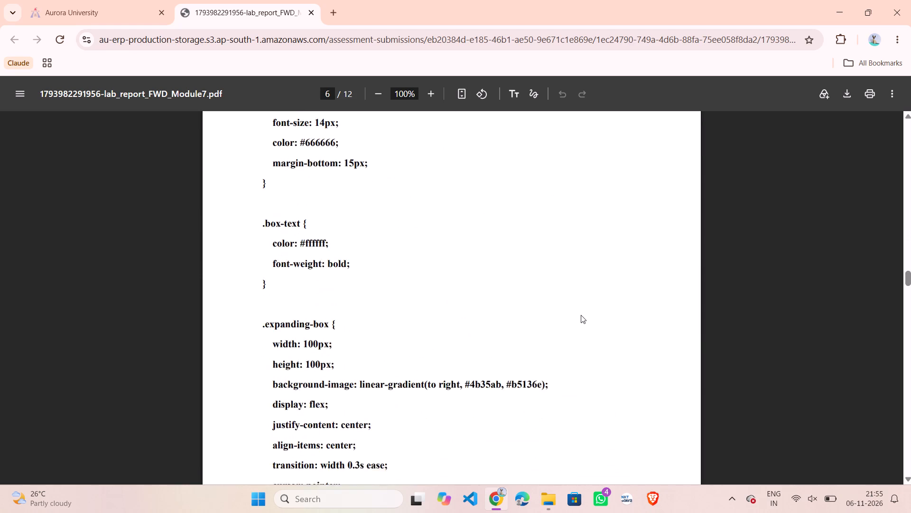
pyautogui.scroll(-4, 581, 315)
pyautogui.scroll(3, 581, 315)
pyautogui.scroll(-11, 581, 315)
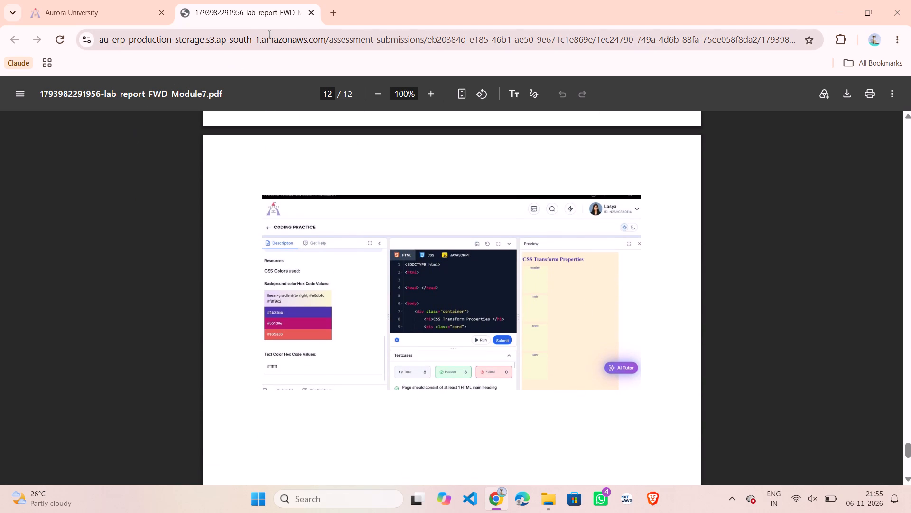
pyautogui.click(311, 14)
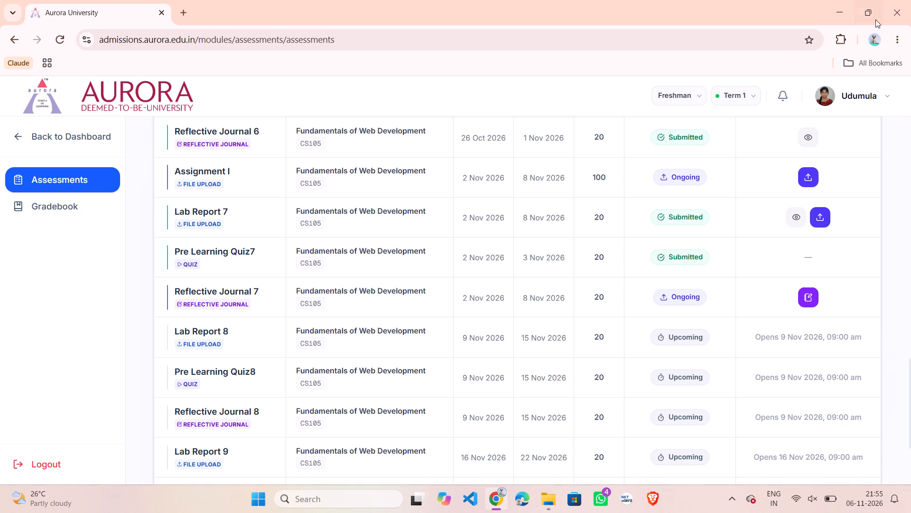
# Close the Chrome and File Explorer windows to return to the desktop.
pyautogui.click(887, 12)
pyautogui.click(887, 12)
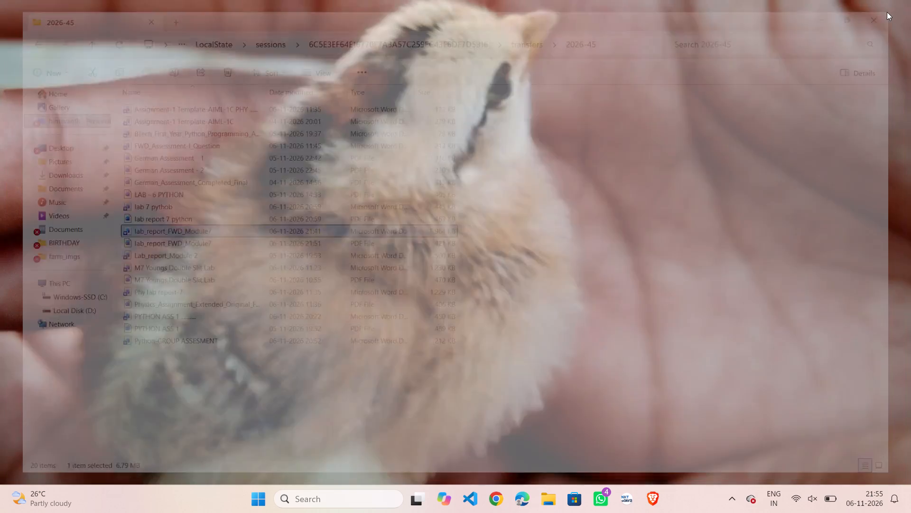
pyautogui.moveTo(887, 12); pyautogui.dragTo(216, 318)
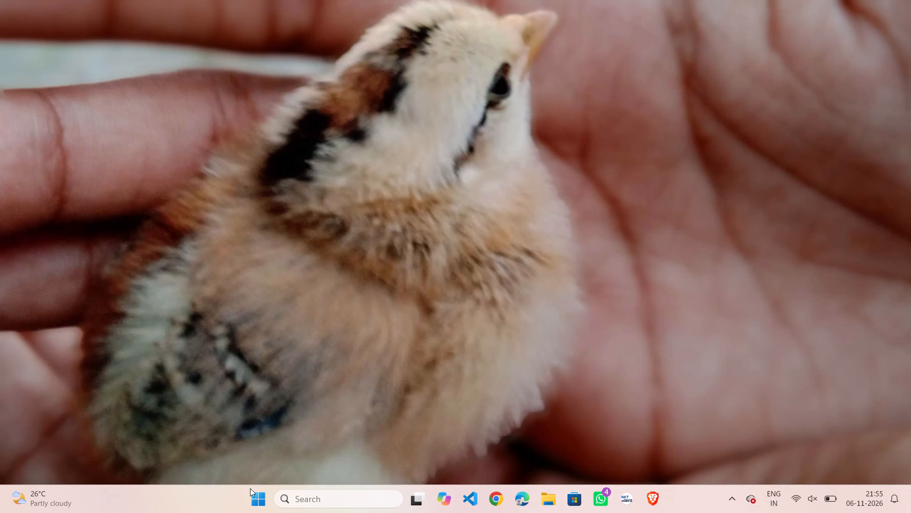
# Launch the recently added Kuro app.
pyautogui.click(251, 494)
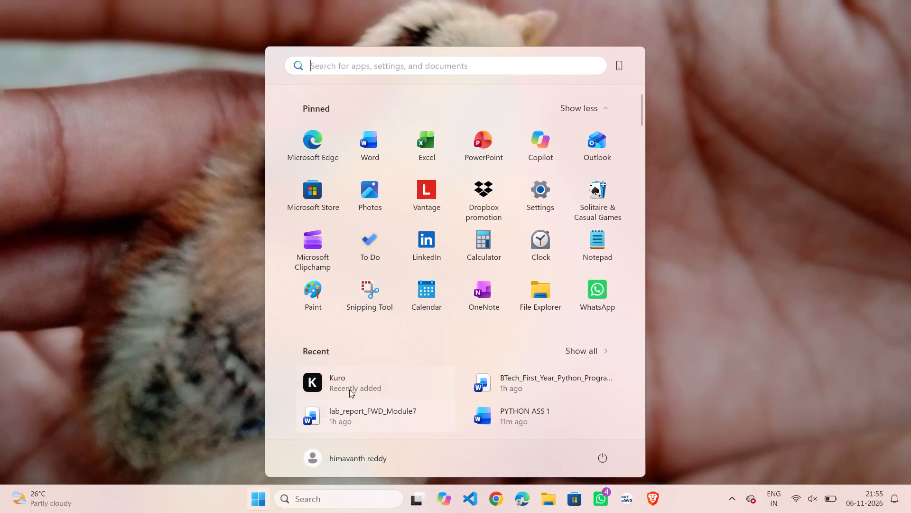
pyautogui.click(351, 387)
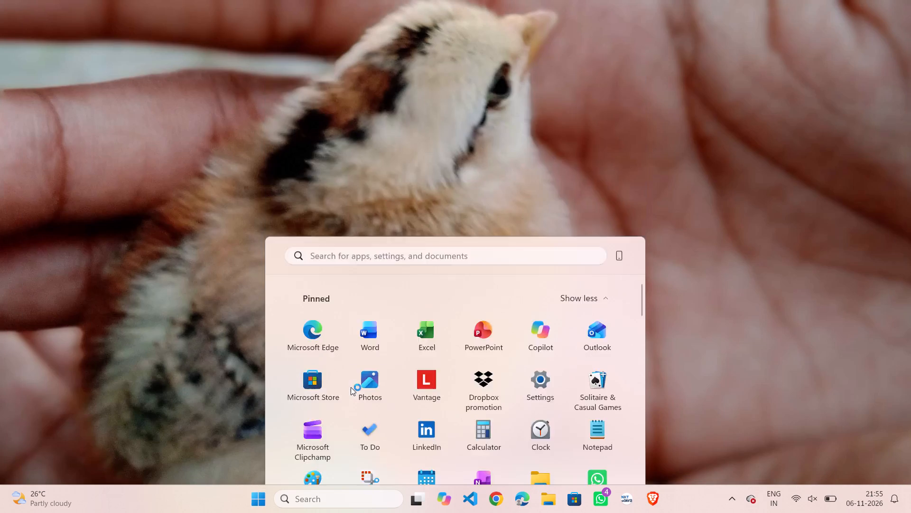
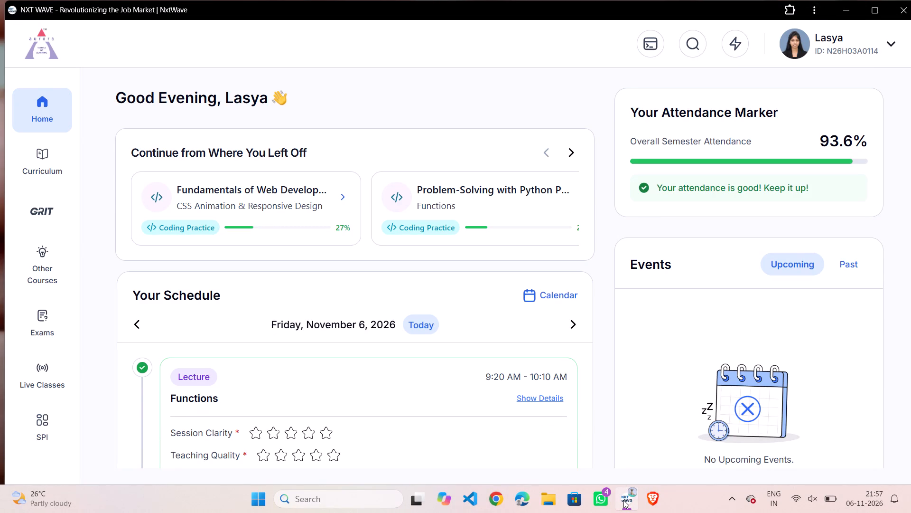
# Open Fundamentals of Web Development from the continue-learning section, examine the CSS Animation & Responsive Design lesson list, and return to the home page.
pyautogui.click(279, 225)
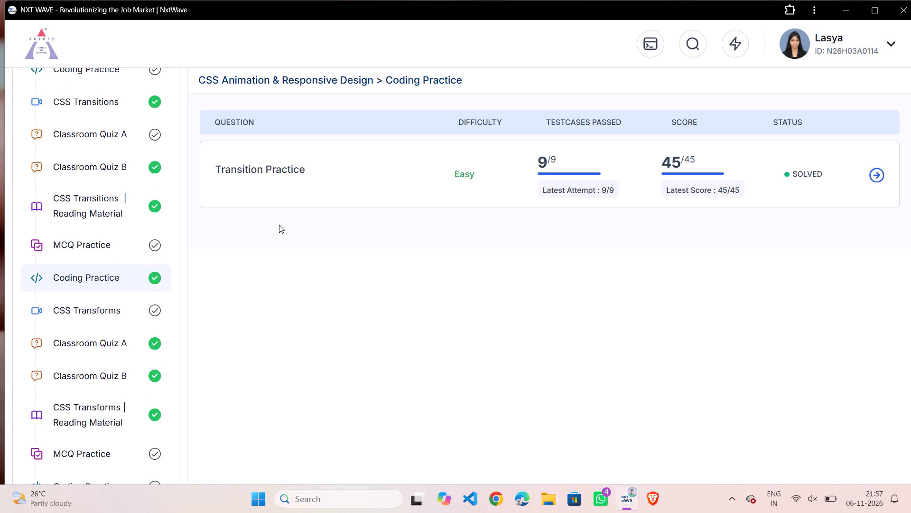
pyautogui.scroll(15, 109, 230)
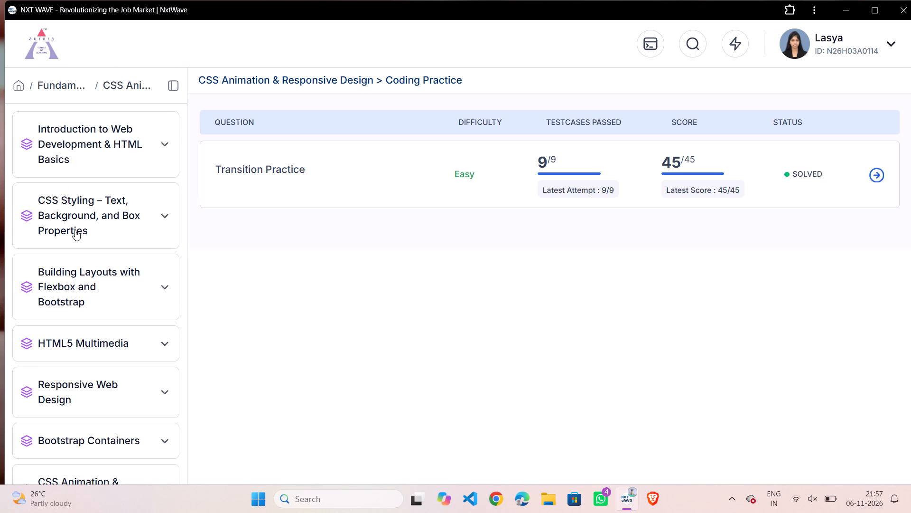
pyautogui.scroll(-5, 75, 230)
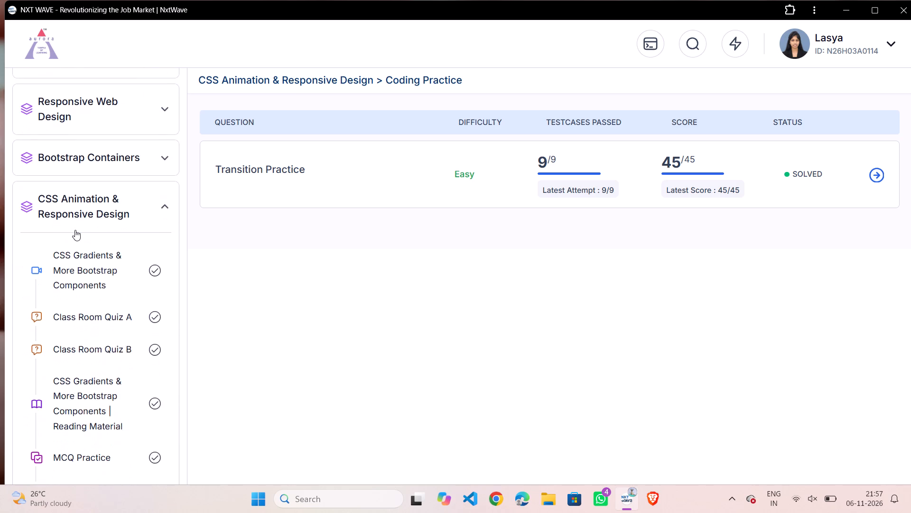
pyautogui.scroll(-6, 75, 230)
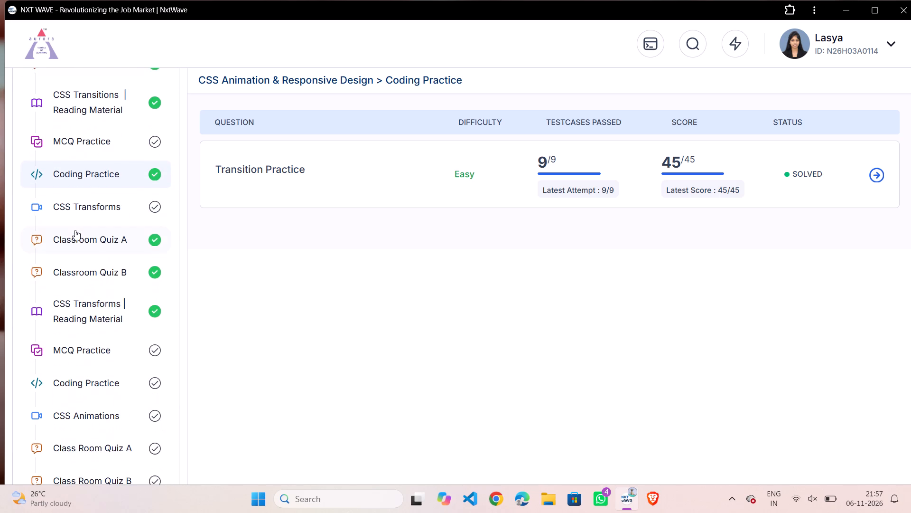
pyautogui.scroll(-6, 75, 230)
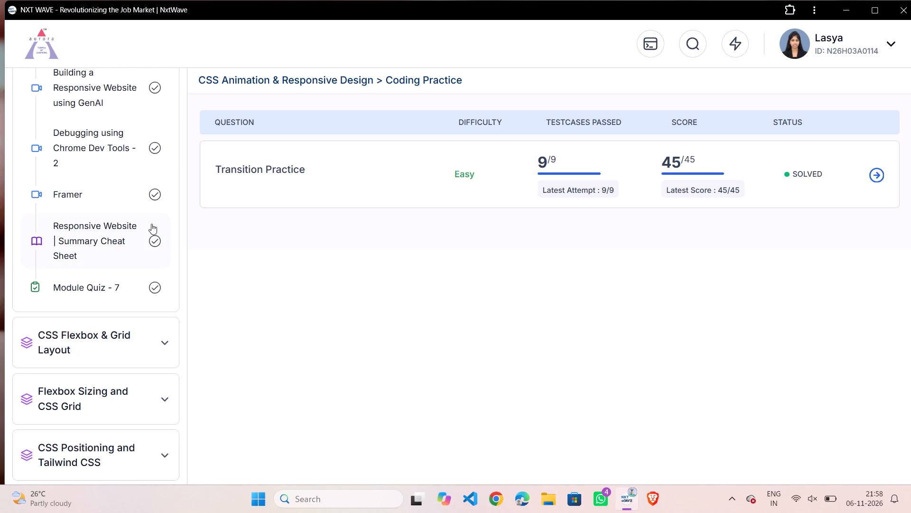
pyautogui.click(186, 241)
pyautogui.click(208, 245)
pyautogui.scroll(8, 118, 258)
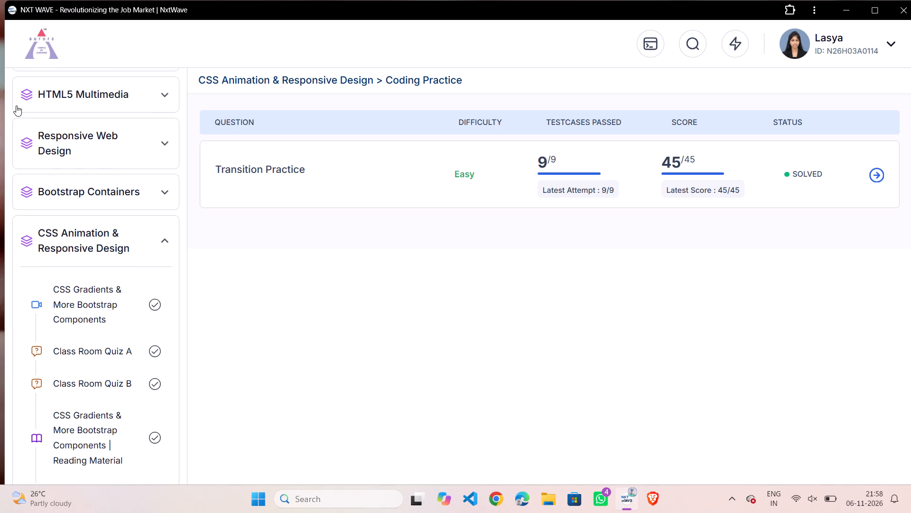
pyautogui.scroll(6, 15, 95)
pyautogui.click(15, 77)
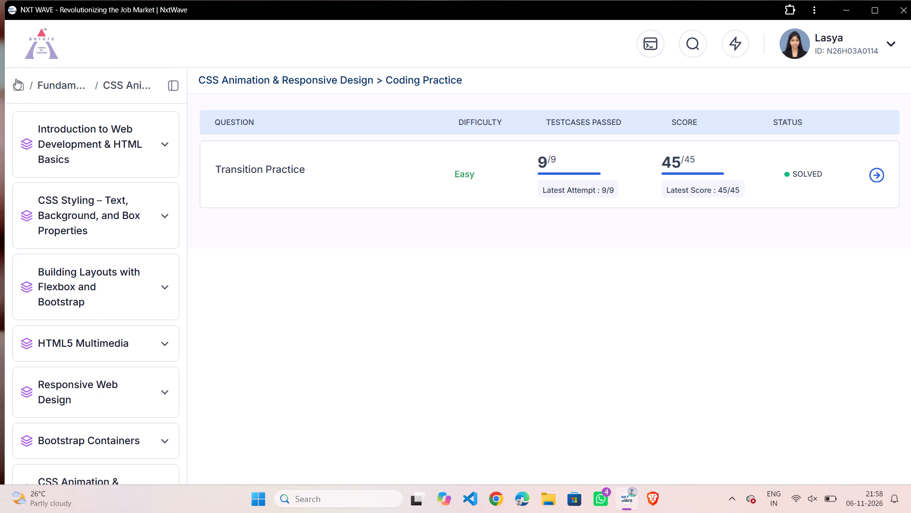
pyautogui.click(20, 85)
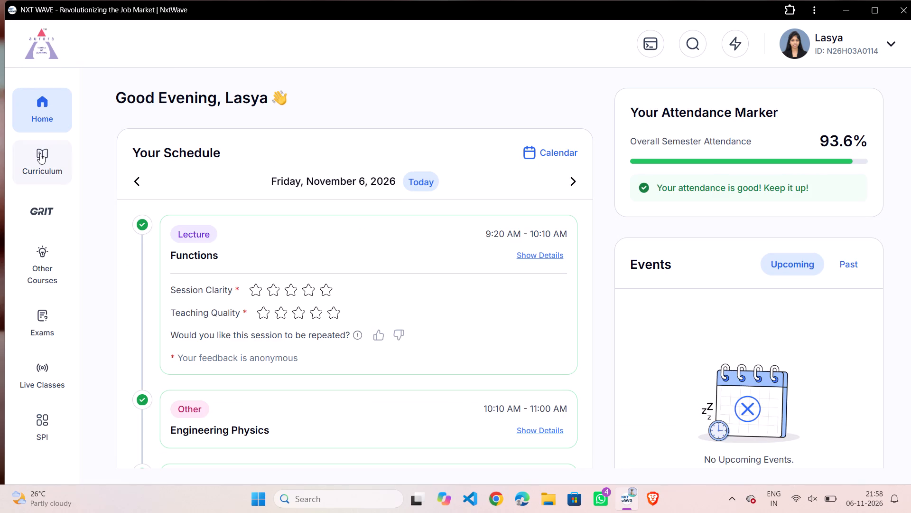
# Open the Fundamentals of Web Development course topics from the Year 1 - Term 1 curriculum.
pyautogui.click(39, 156)
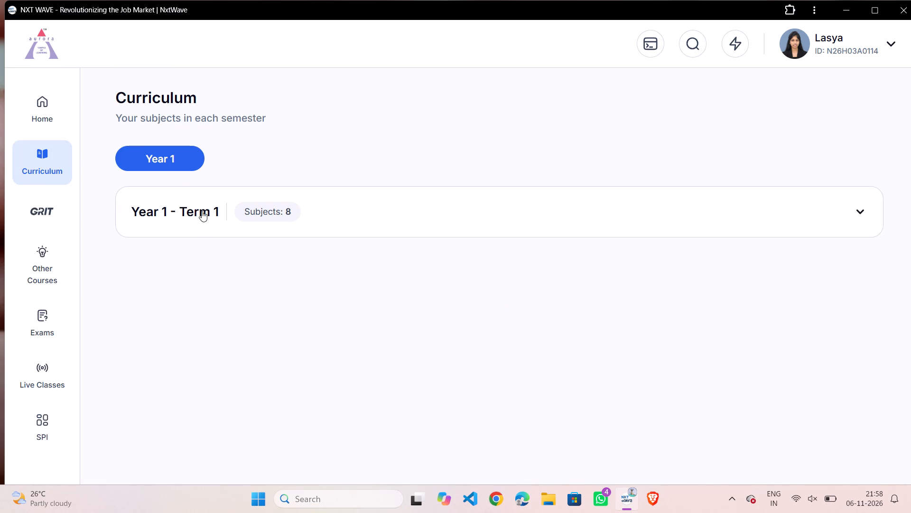
pyautogui.click(208, 223)
pyautogui.click(224, 271)
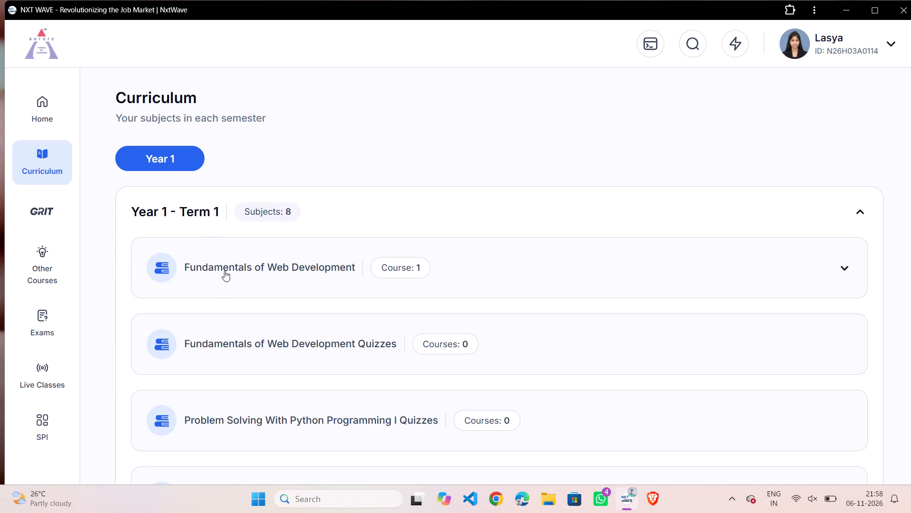
pyautogui.click(233, 319)
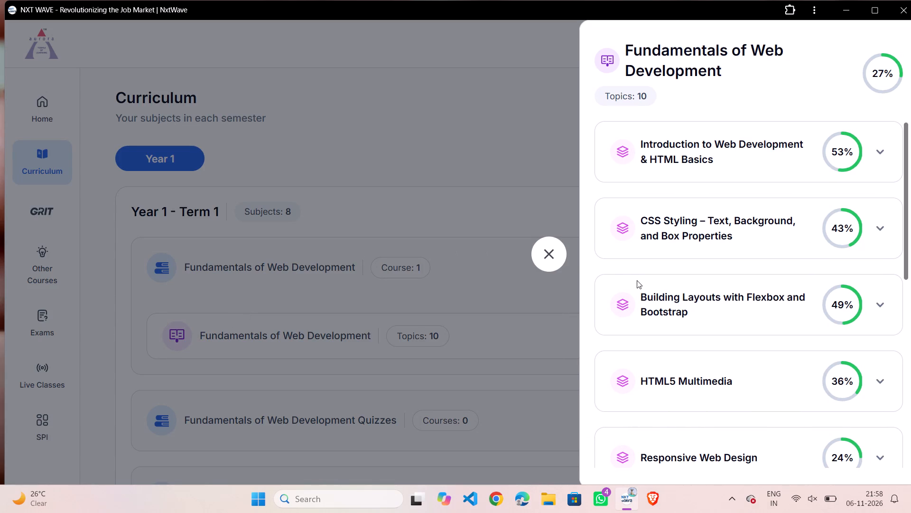
# Expand the CSS Animation & Responsive Design topic and look through its lessons and quizzes.
pyautogui.scroll(-2, 637, 280)
pyautogui.scroll(1, 637, 280)
pyautogui.scroll(-5, 637, 280)
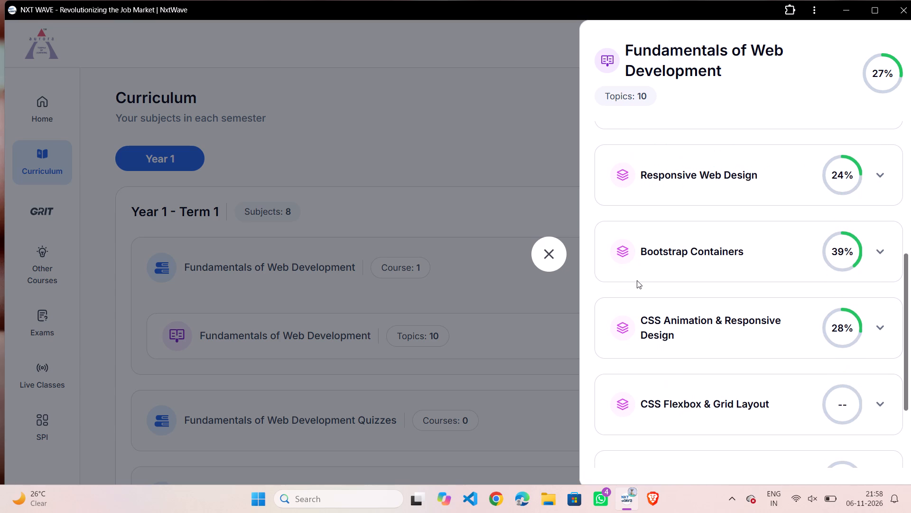
pyautogui.click(714, 312)
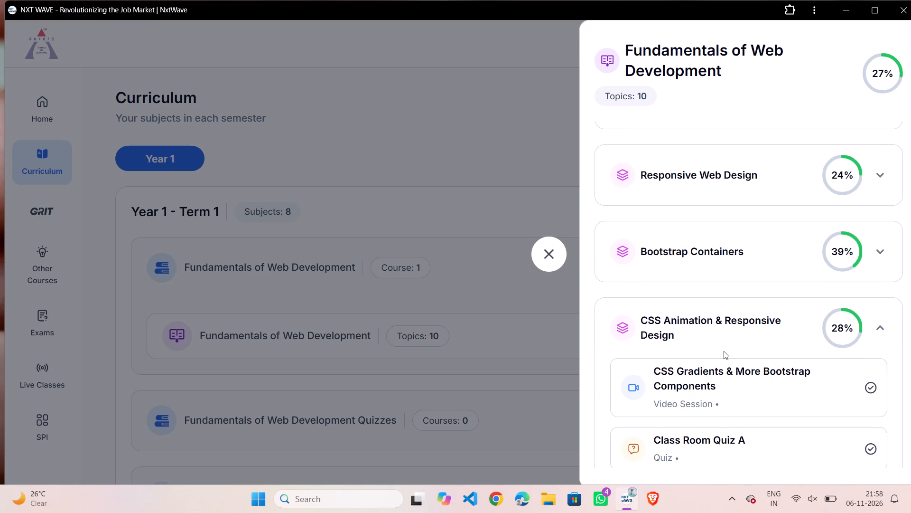
pyautogui.scroll(-2, 724, 351)
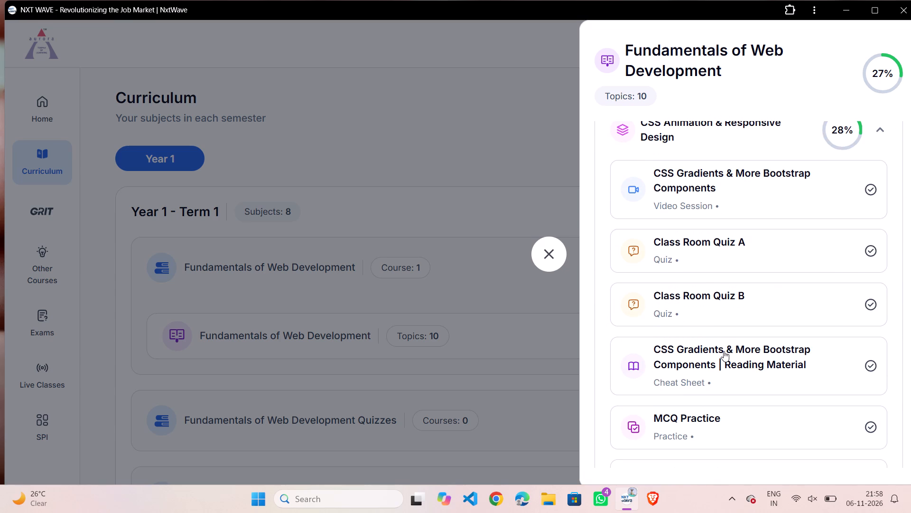
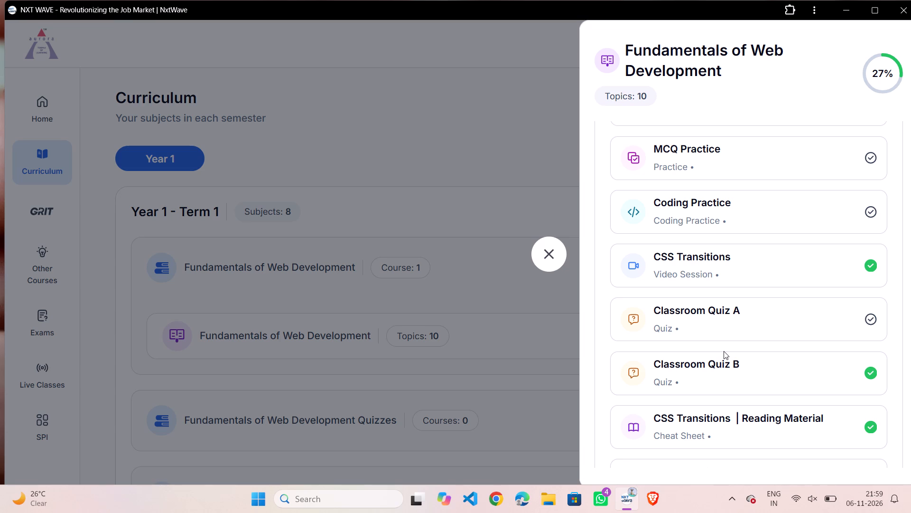
# Examine the remaining CSS Animation & Responsive Design lessons, from CSS Transitions through CSS Transforms and CSS Animations to Module Quiz - 7.
pyautogui.scroll(-4, 724, 351)
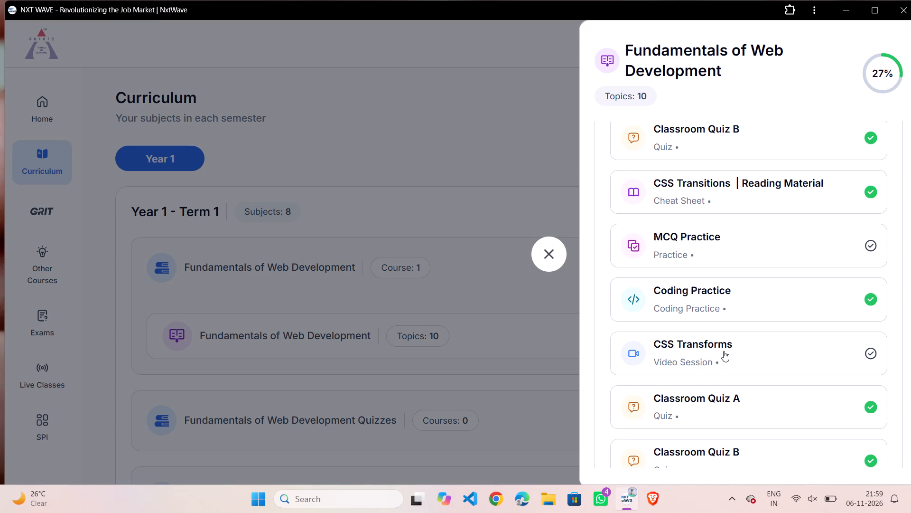
pyautogui.scroll(-5, 724, 351)
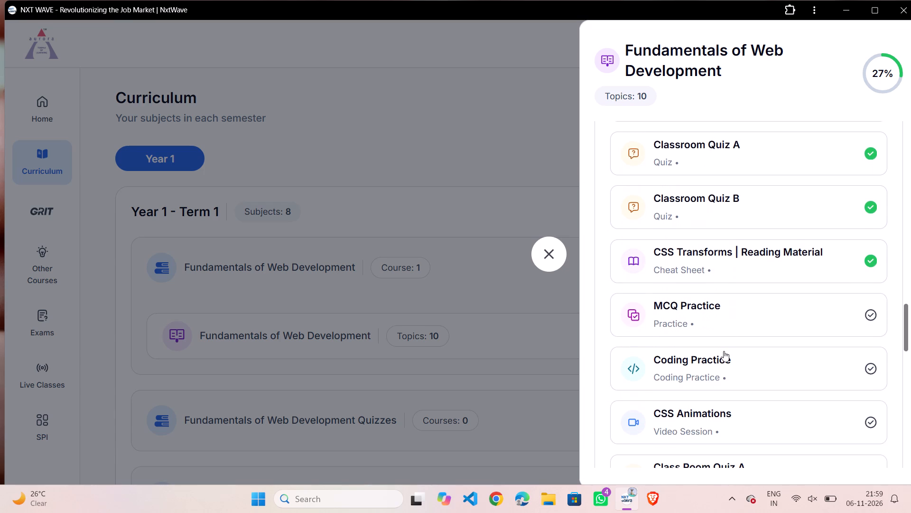
pyautogui.scroll(-2, 724, 351)
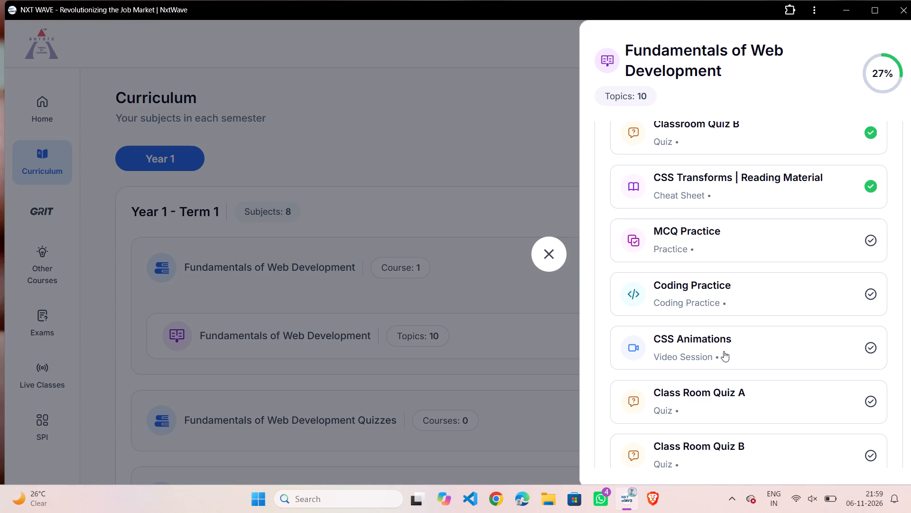
pyautogui.scroll(-5, 724, 351)
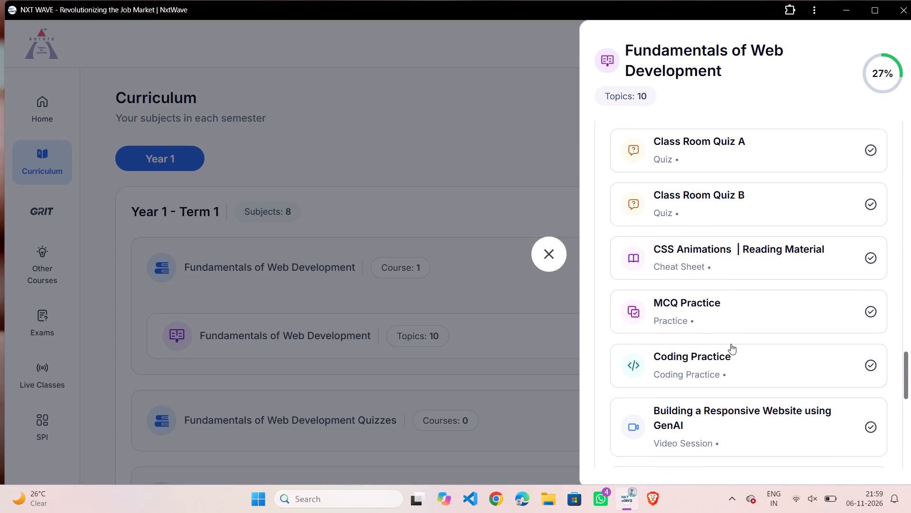
pyautogui.scroll(-4, 731, 344)
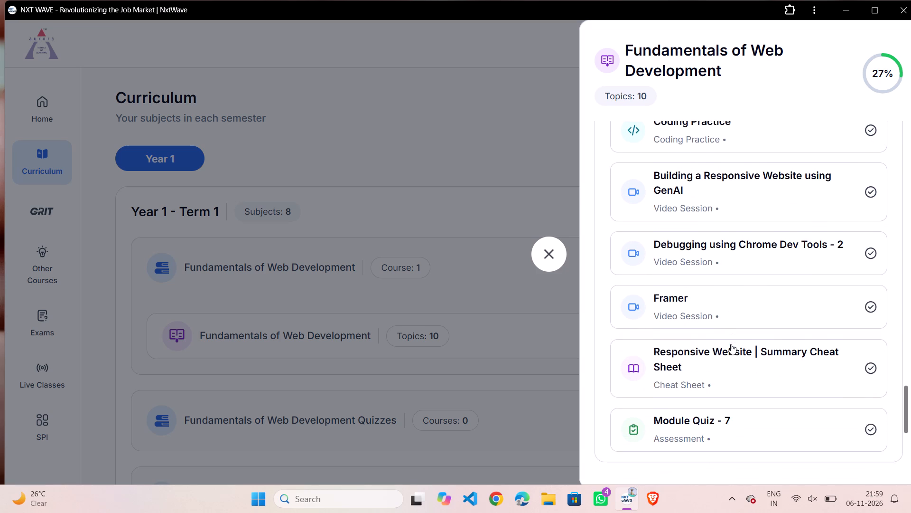
pyautogui.scroll(-1, 731, 344)
pyautogui.hscroll(1, 731, 344)
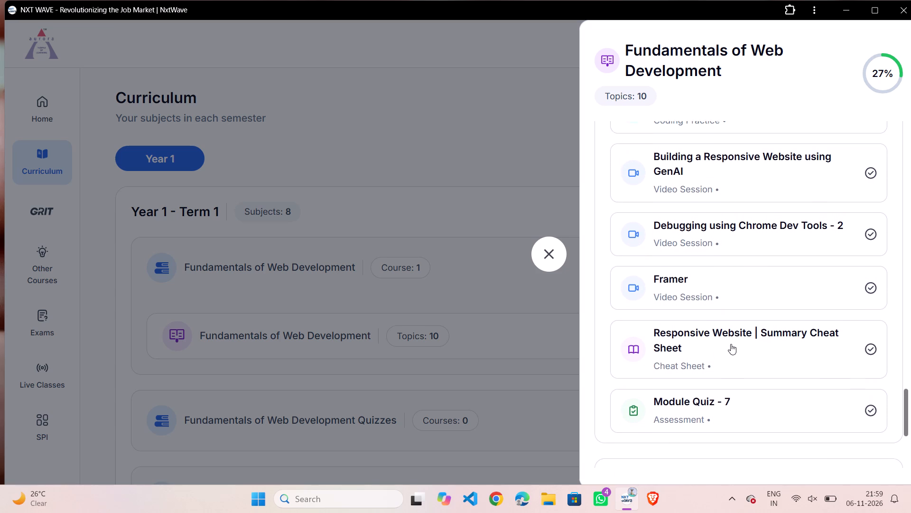
pyautogui.hscroll(1, 731, 344)
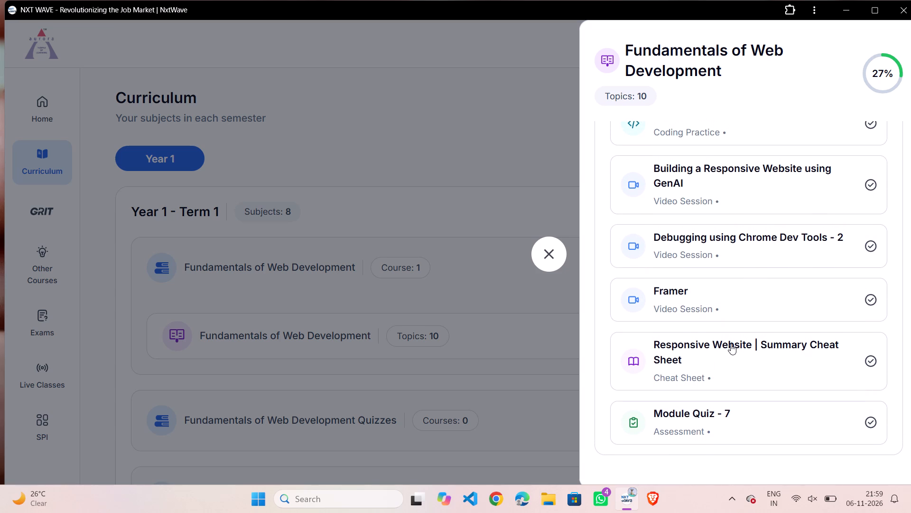
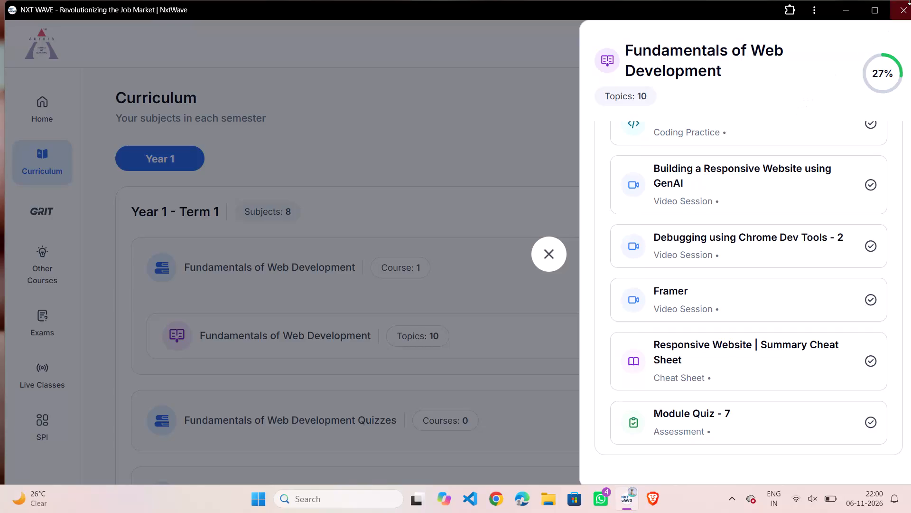
# Close the NxtWave course window.
pyautogui.click(908, 2)
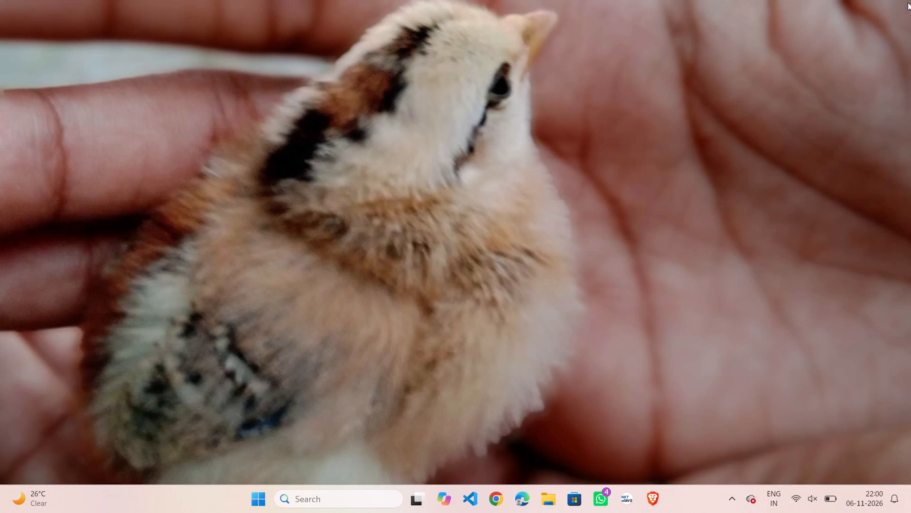